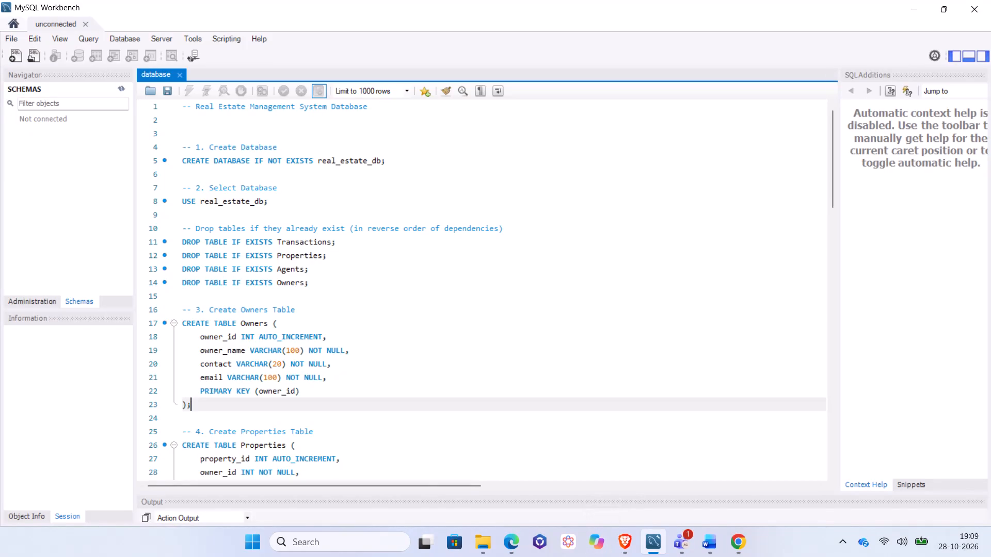
# Review the real estate database script, from the database and table creation statements through the sample data inserts.
pyautogui.scroll(4, 457, 427)
pyautogui.scroll(-5, 457, 427)
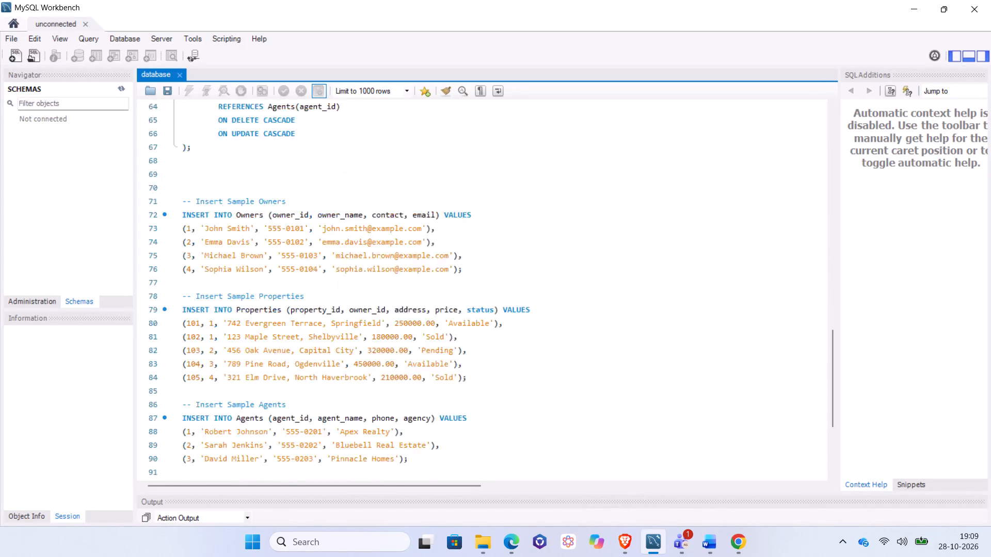
pyautogui.scroll(-5, 457, 427)
pyautogui.scroll(5, 457, 427)
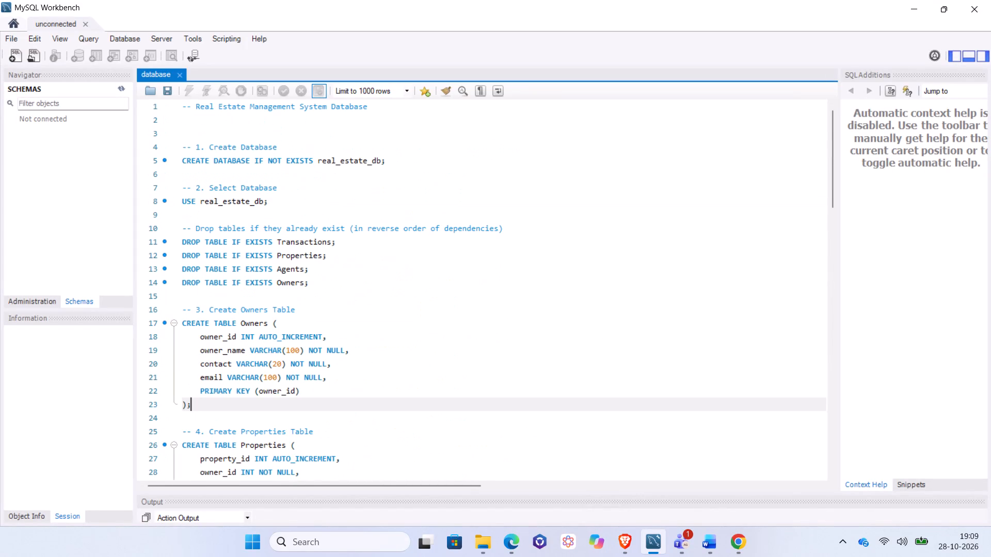
pyautogui.scroll(2, 457, 427)
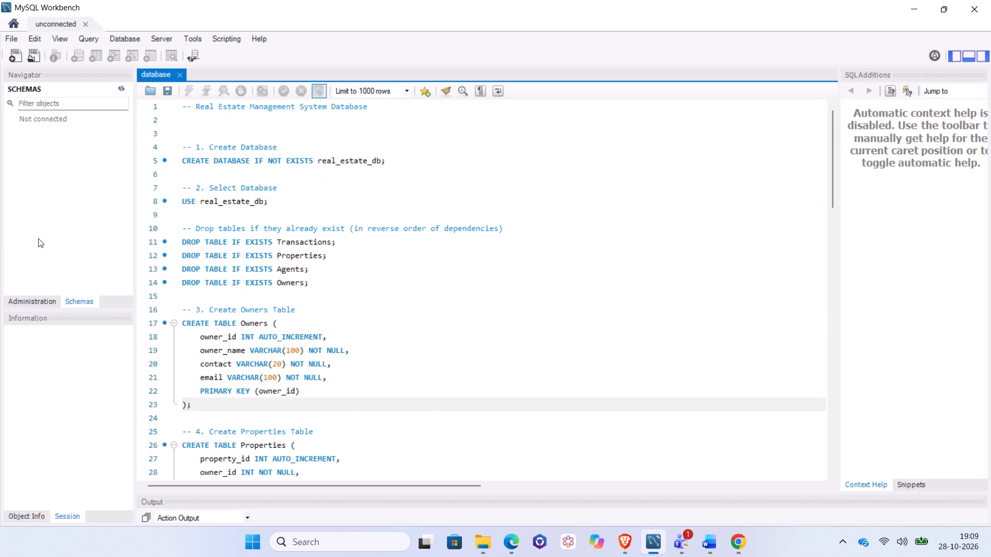
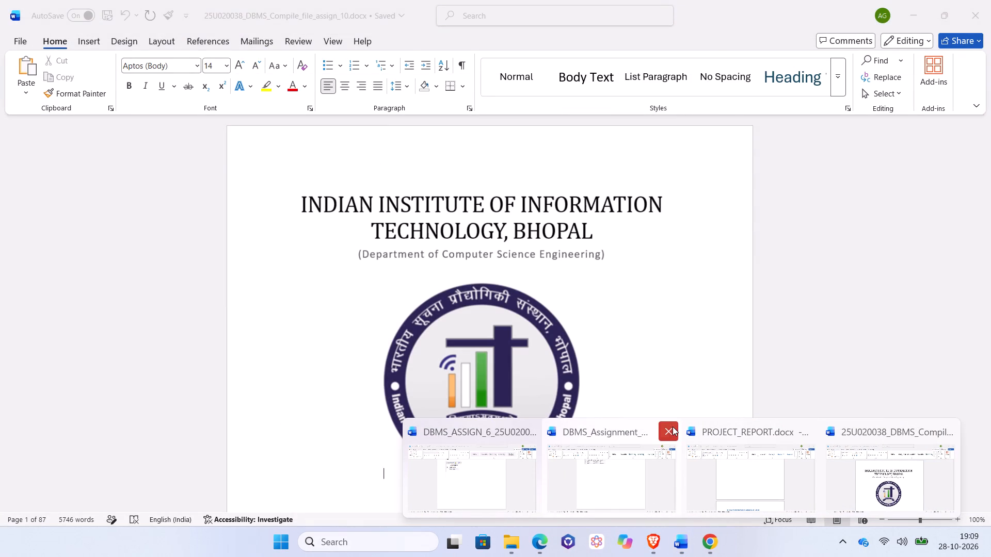
# Close the remaining open Word documents, including PROJECT_REPORT.docx and the compiled DBMS assignment file.
pyautogui.click(606, 434)
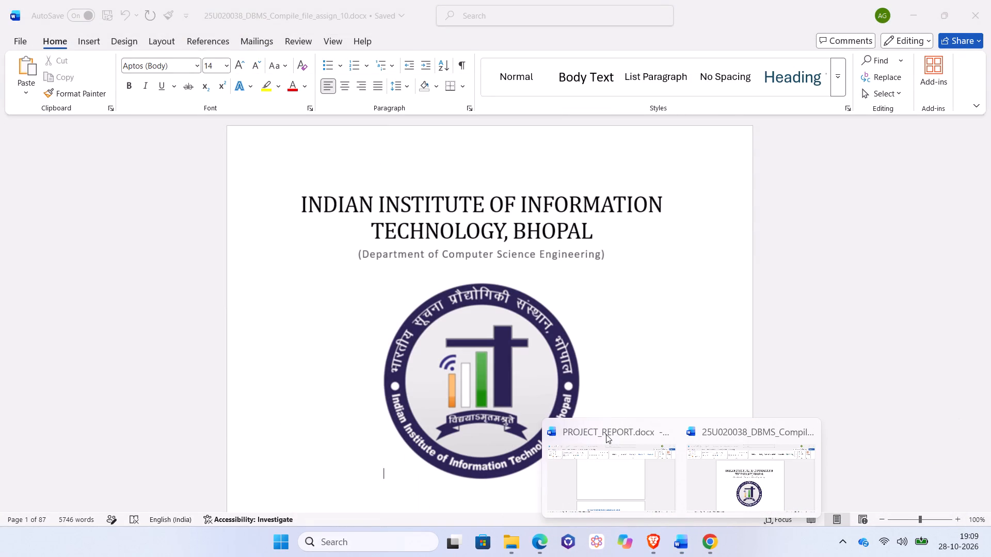
pyautogui.click(668, 432)
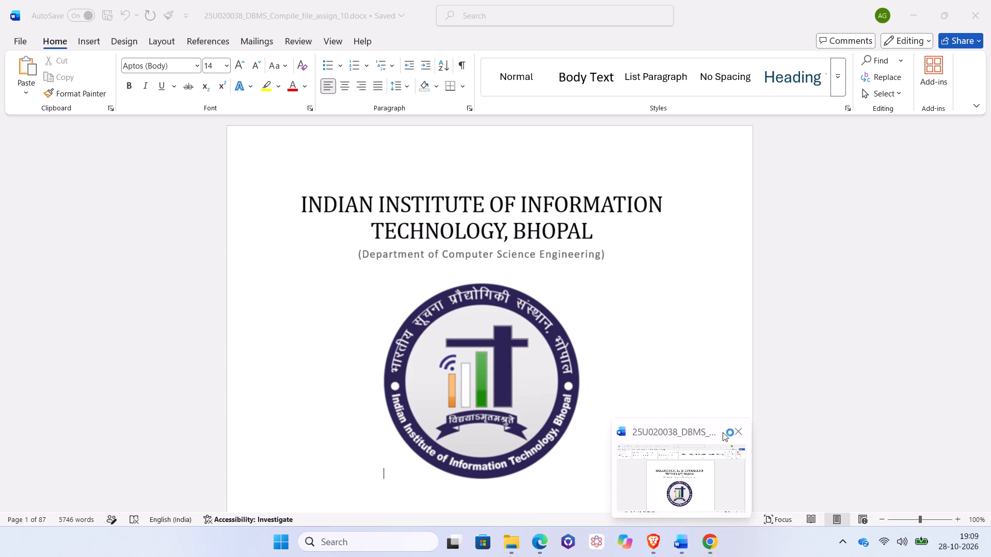
pyautogui.click(734, 432)
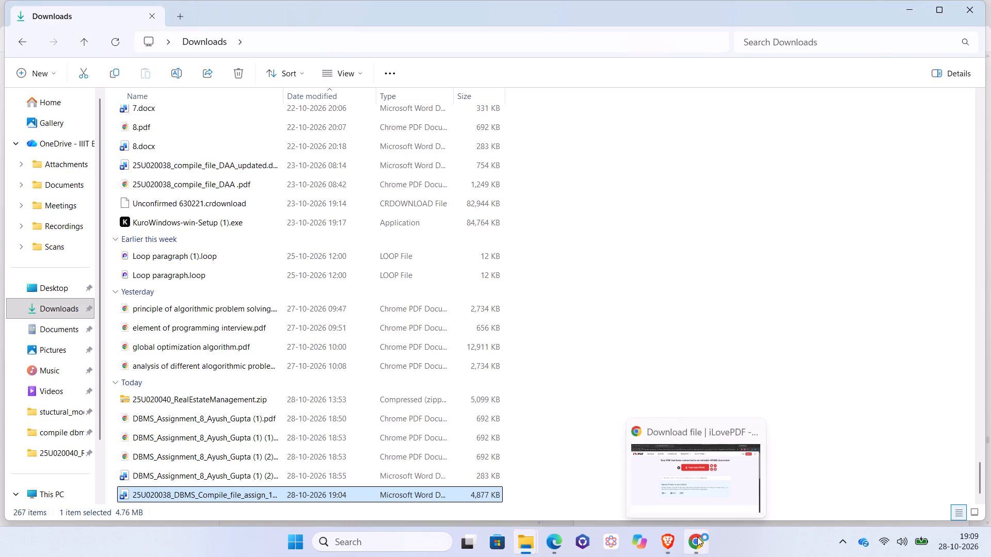
pyautogui.click(749, 434)
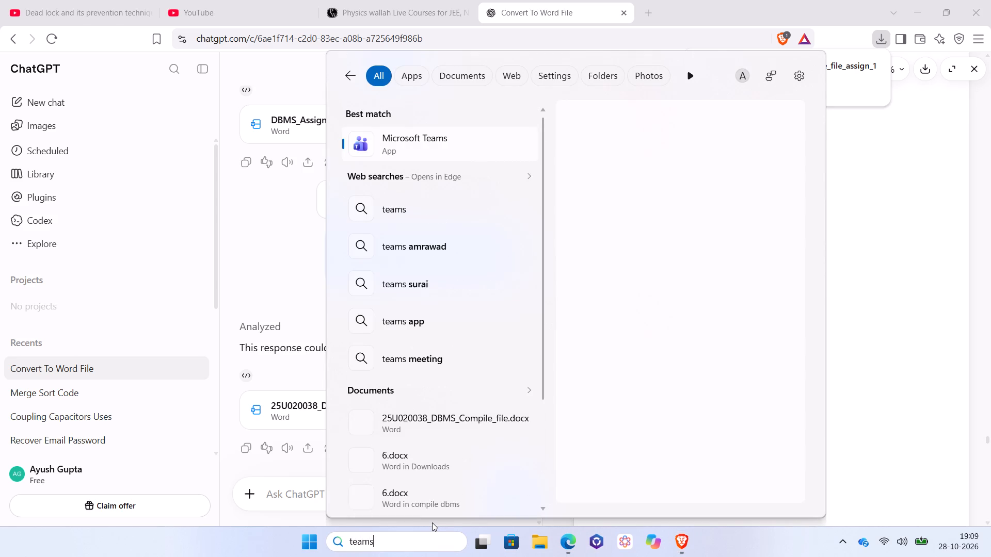
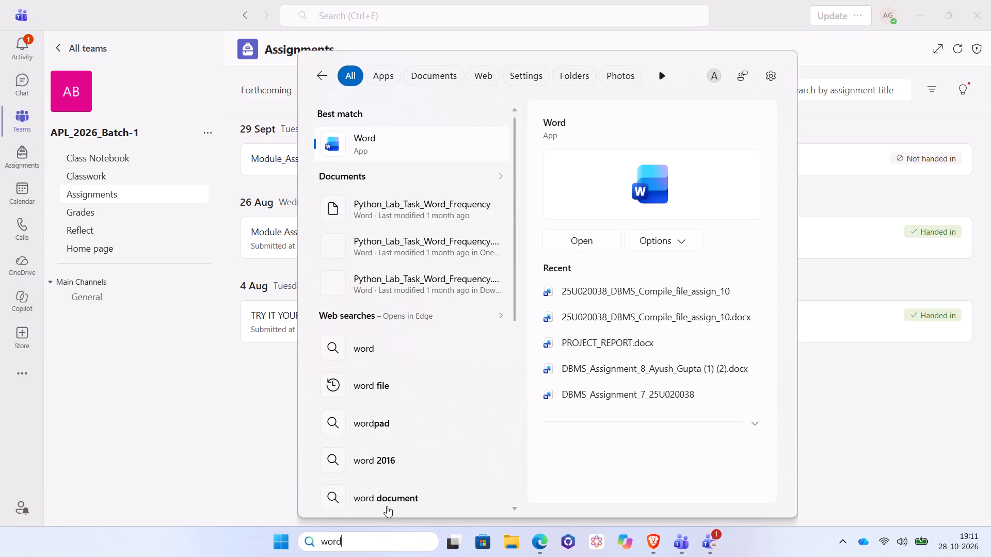
# Switch to Word and create a new blank document.
pyautogui.click(591, 243)
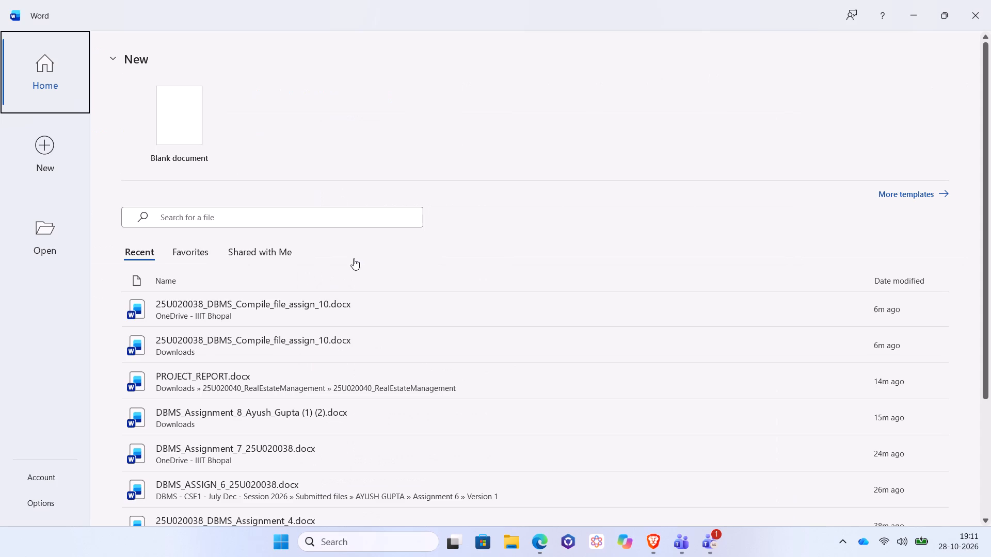
pyautogui.click(221, 217)
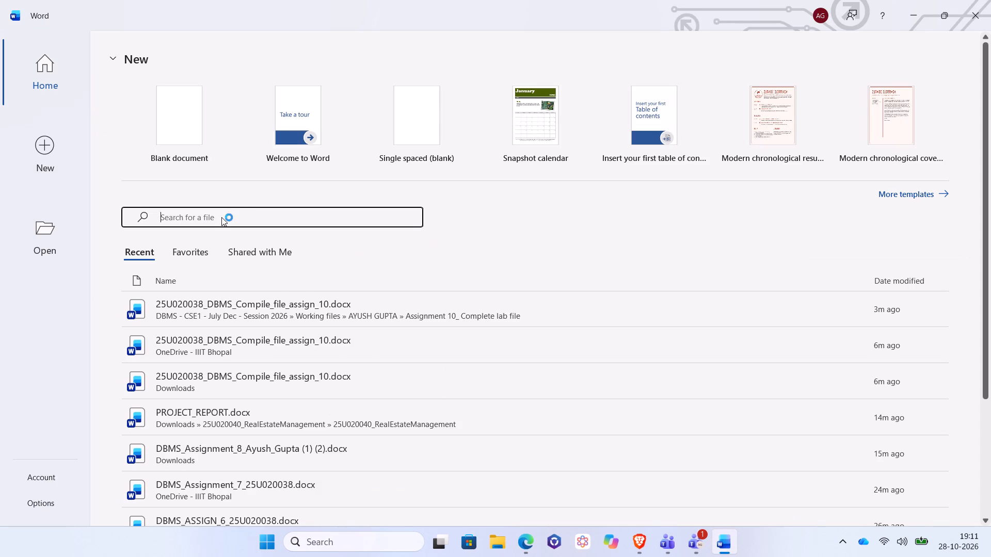
pyautogui.click(173, 119)
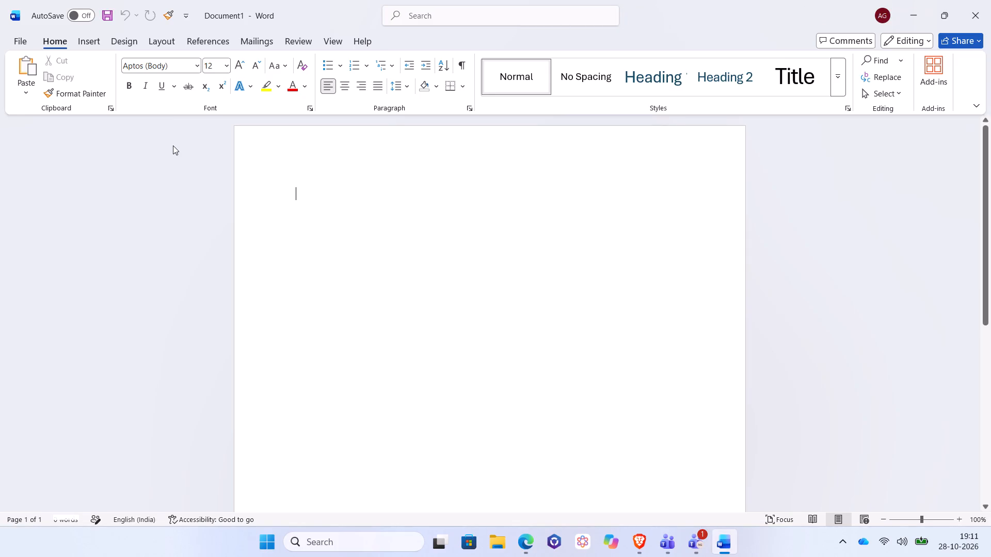
# Start turning on AutoSave to OneDrive - IIIT Bhopal, entering python_combine_assignment as the document name.
pyautogui.click(76, 7)
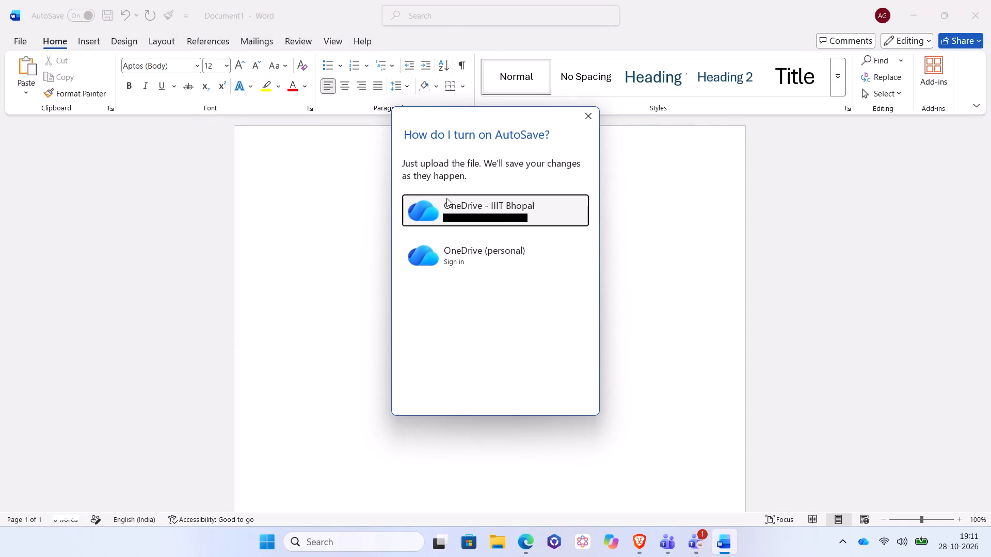
pyautogui.click(491, 211)
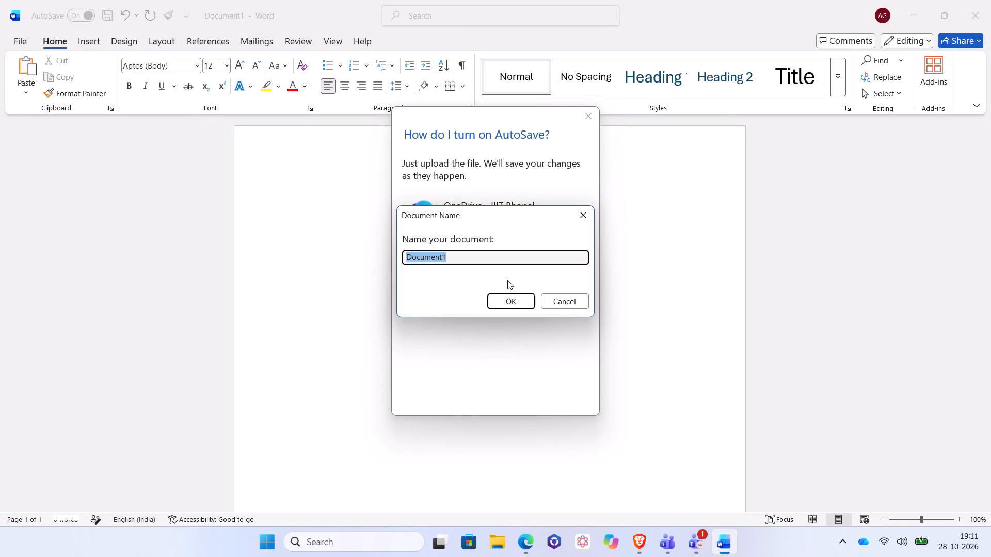
pyautogui.press('BackSpace')
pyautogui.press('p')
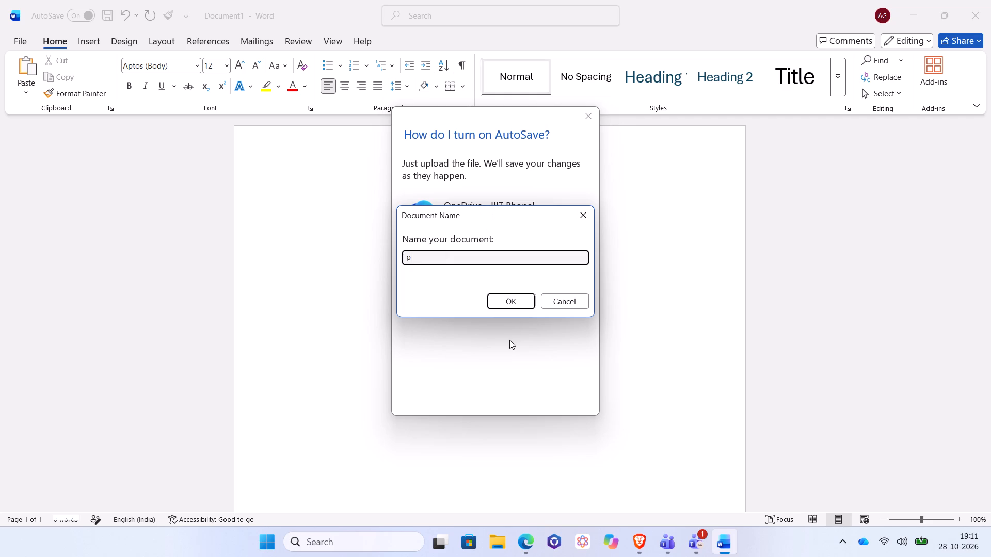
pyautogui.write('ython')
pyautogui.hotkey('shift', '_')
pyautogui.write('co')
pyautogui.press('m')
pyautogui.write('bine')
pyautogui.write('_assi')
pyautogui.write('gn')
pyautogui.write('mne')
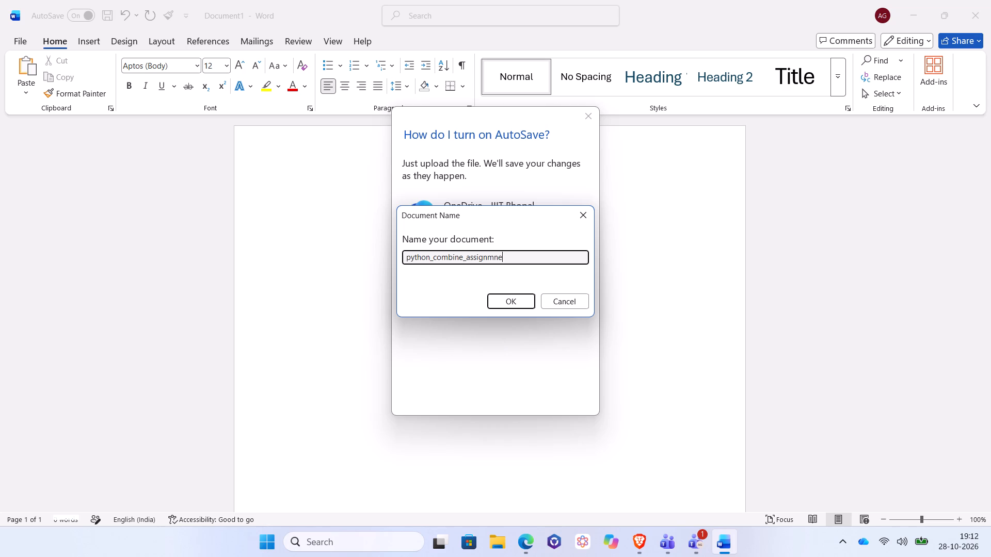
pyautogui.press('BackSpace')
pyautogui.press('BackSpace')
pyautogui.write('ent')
pyautogui.scroll(-1, 498, 339)
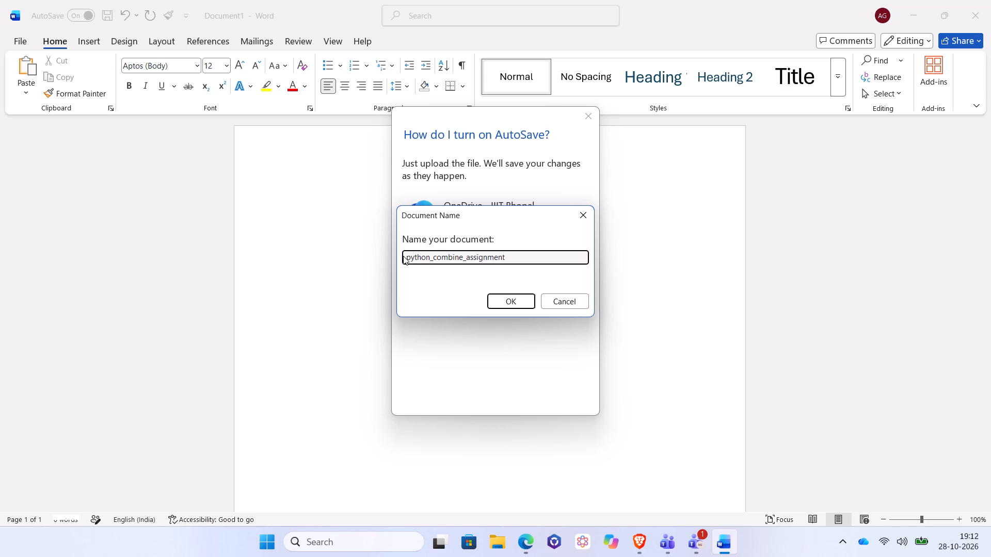
# Prefix the document name with the student roll number and an underscore, and upload the document to OneDrive.
pyautogui.click(408, 256)
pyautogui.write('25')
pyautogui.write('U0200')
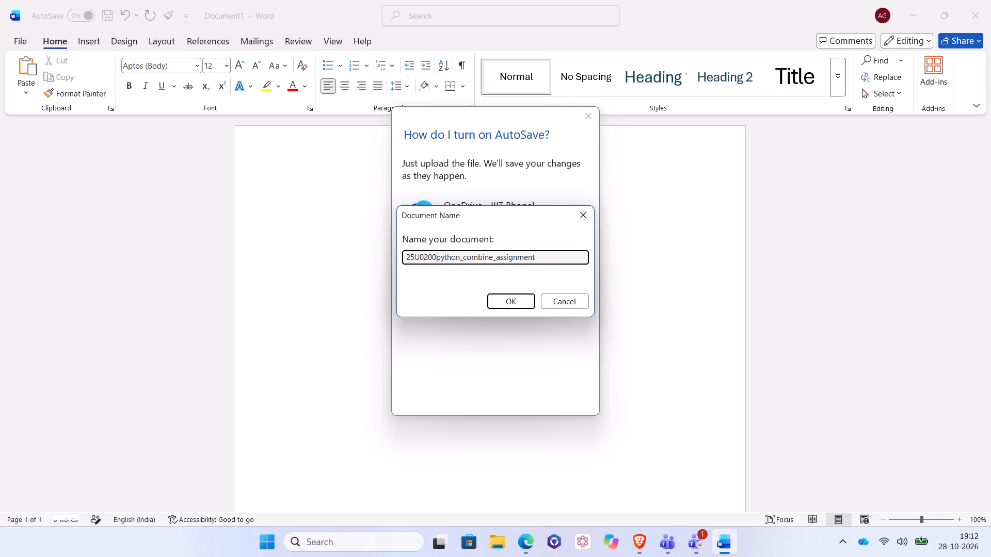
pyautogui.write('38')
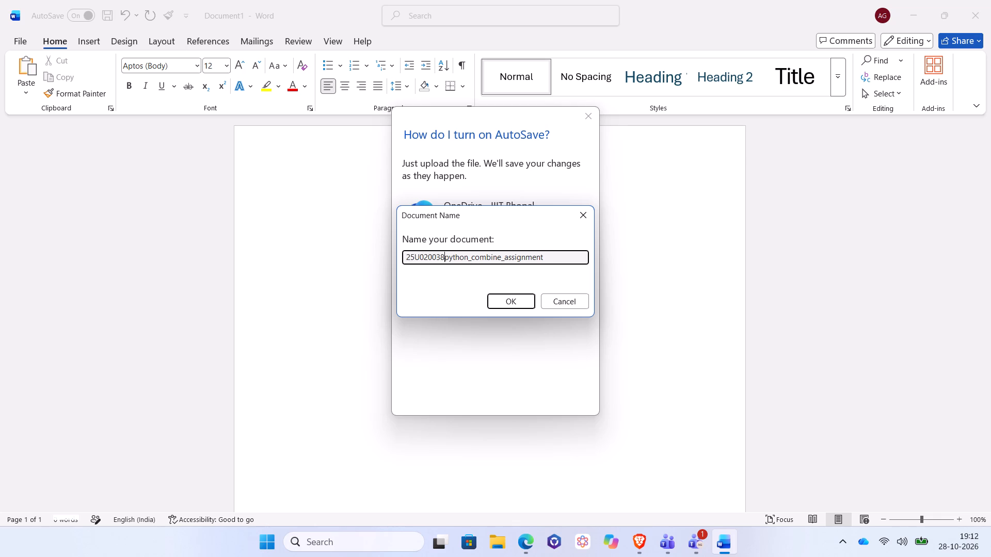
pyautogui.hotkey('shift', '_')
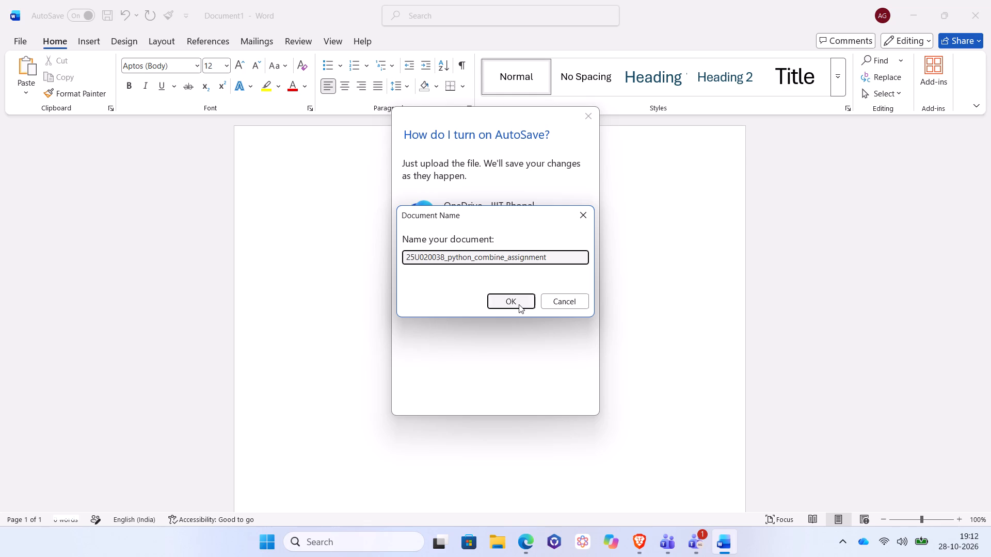
pyautogui.click(519, 304)
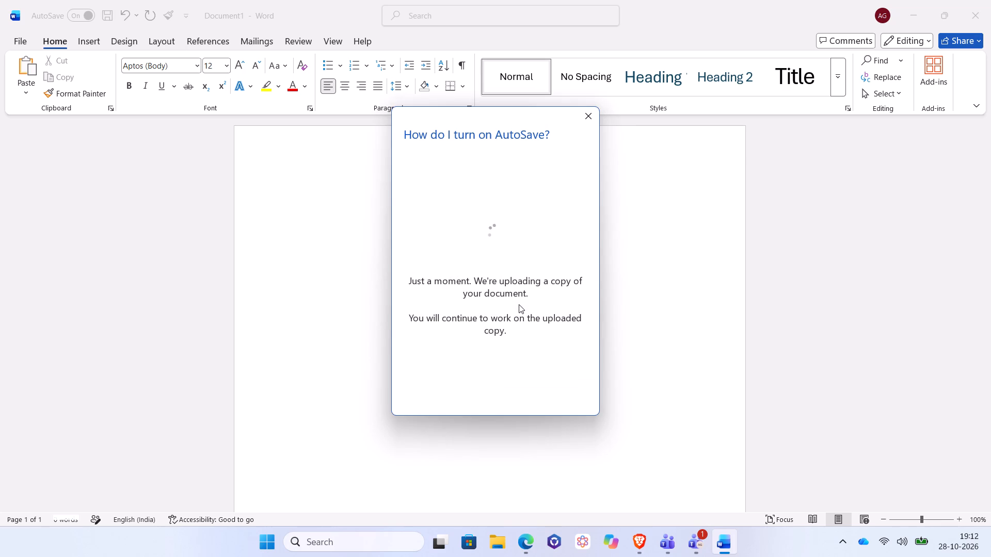
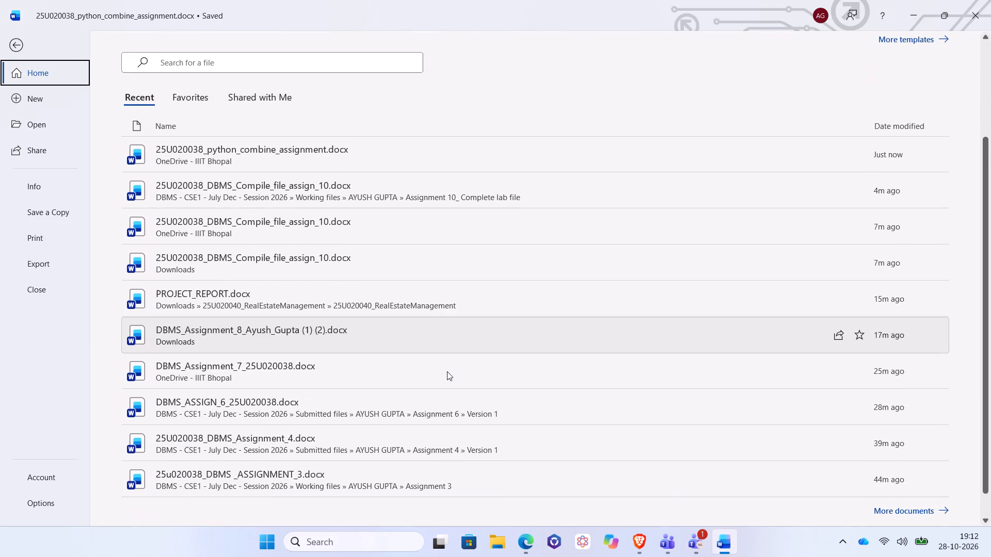
# Search the files for "ap" and open the APL_1_python_assign_1 document from OneDrive.
pyautogui.scroll(-2, 447, 371)
pyautogui.scroll(1, 447, 371)
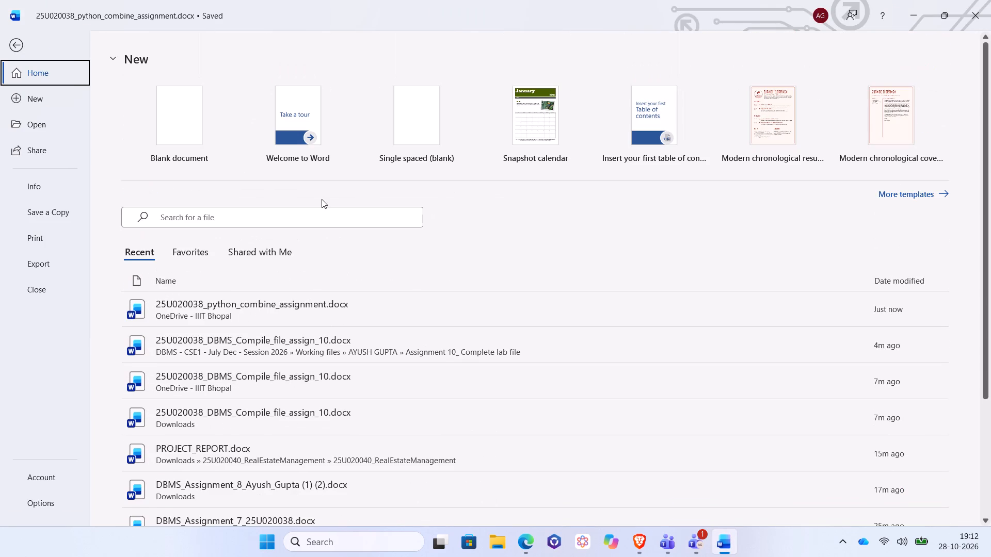
pyautogui.click(316, 208)
pyautogui.click(303, 218)
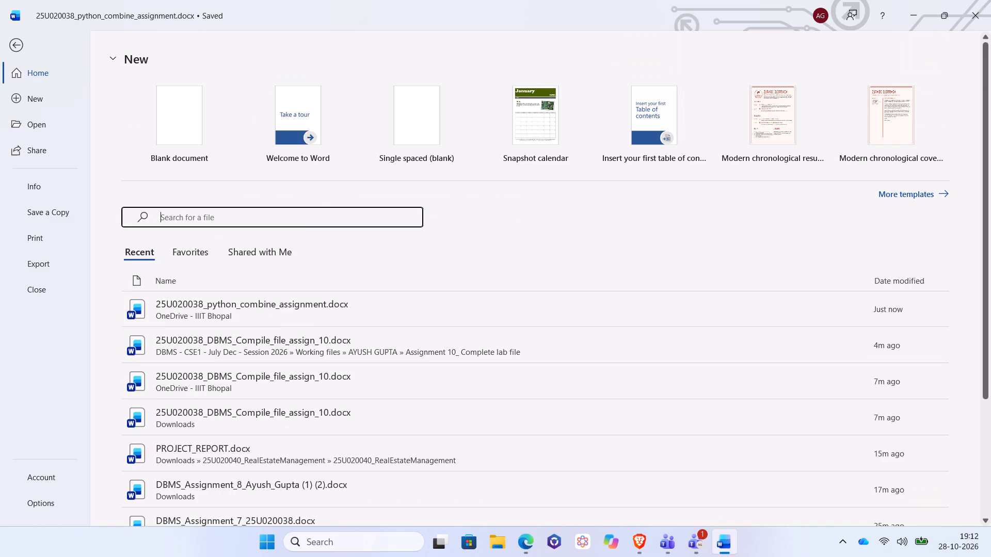
pyautogui.write('ap')
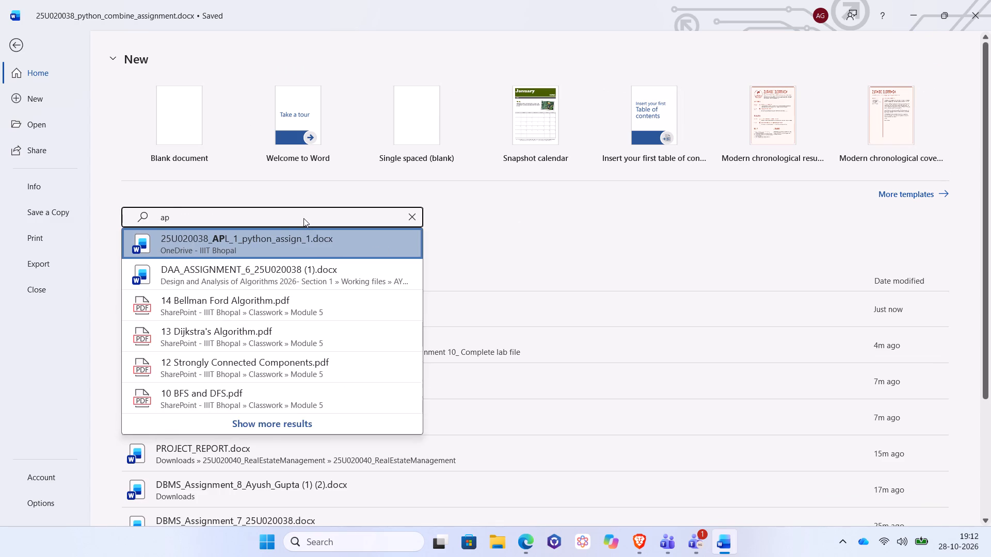
pyautogui.doubleClick(294, 241)
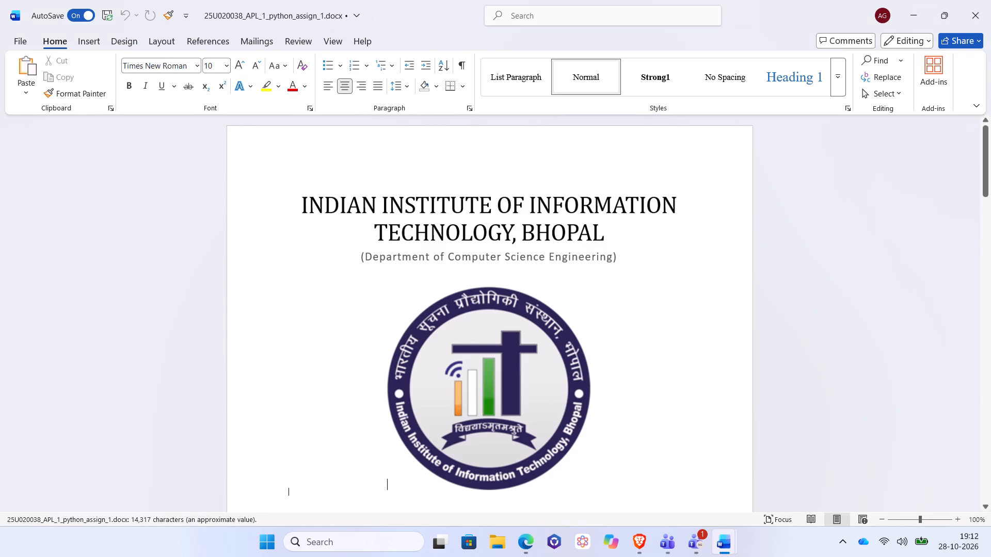
# Copy the entire contents of the APL_1_python_assign_1 document and paste them into the blank python_combine_assignment document.
pyautogui.scroll(-4, 378, 259)
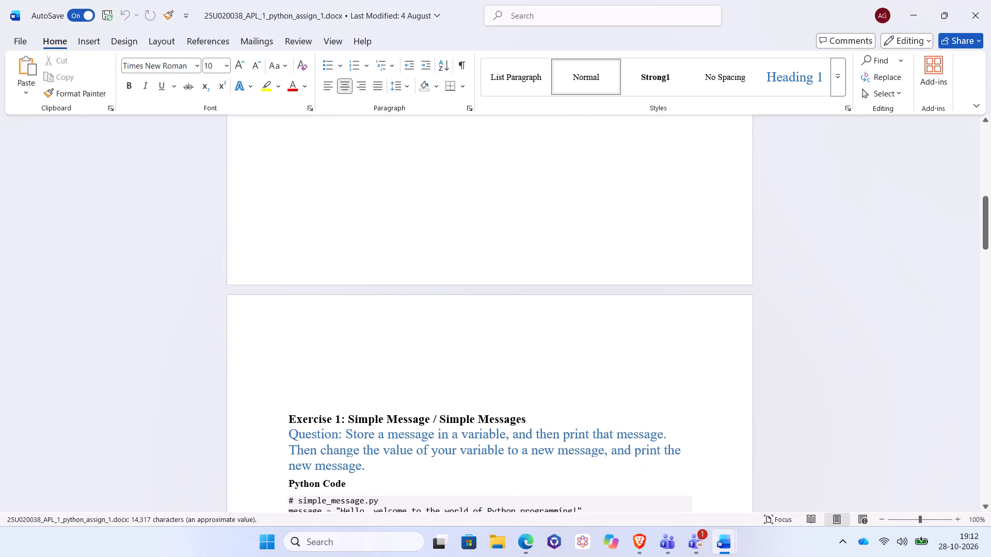
pyautogui.scroll(-2, 378, 259)
pyautogui.scroll(3, 378, 259)
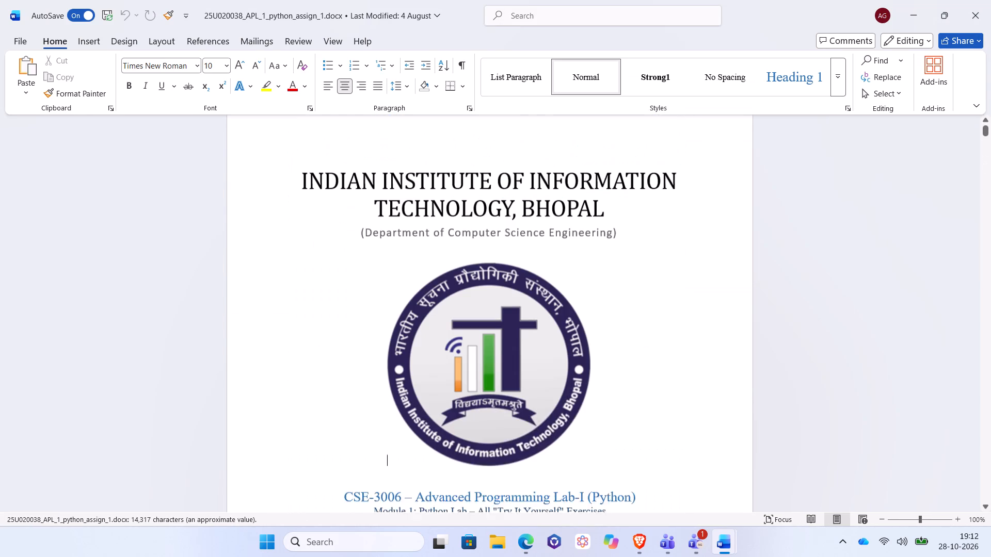
pyautogui.scroll(2, 378, 259)
pyautogui.scroll(-2, 378, 259)
pyautogui.scroll(2, 378, 259)
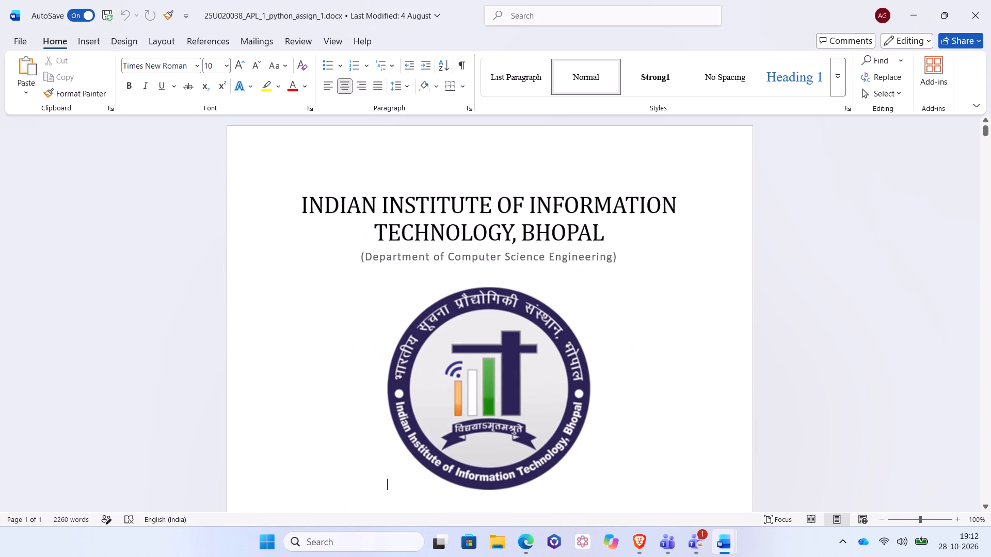
pyautogui.scroll(-1, 479, 212)
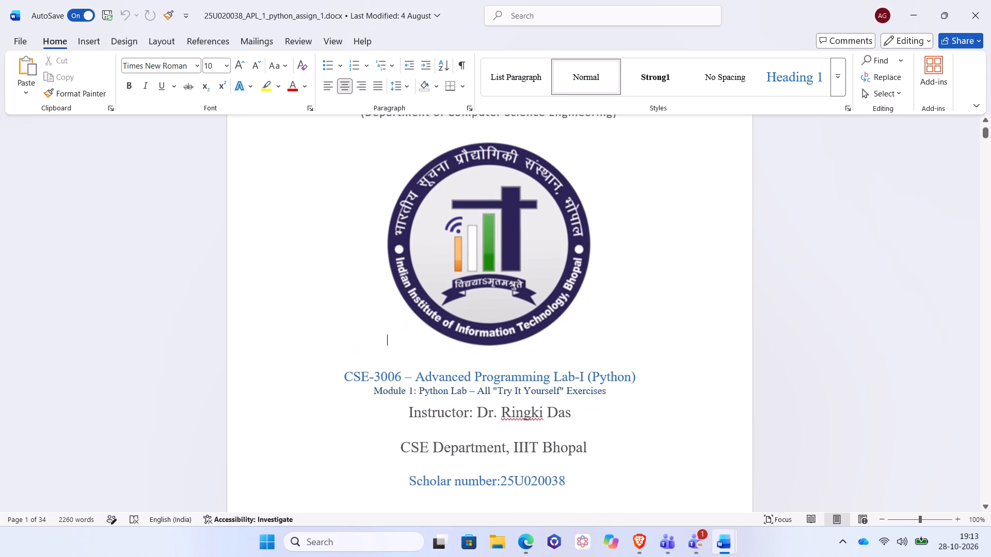
pyautogui.click(422, 414)
pyautogui.hotkey('ctrl', 'a')
pyautogui.hotkey('ctrl', 'c')
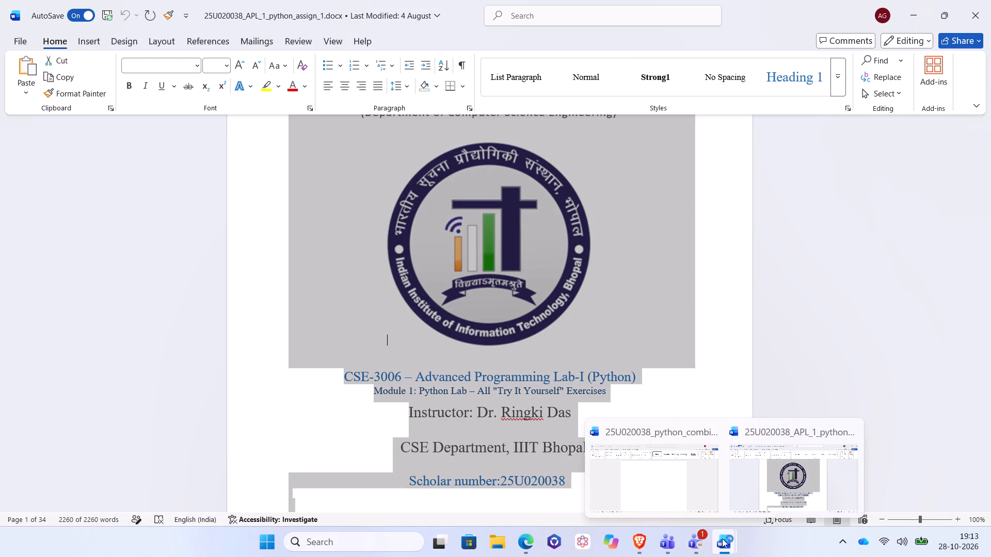
pyautogui.click(657, 485)
pyautogui.hotkey('ctrl', 'v')
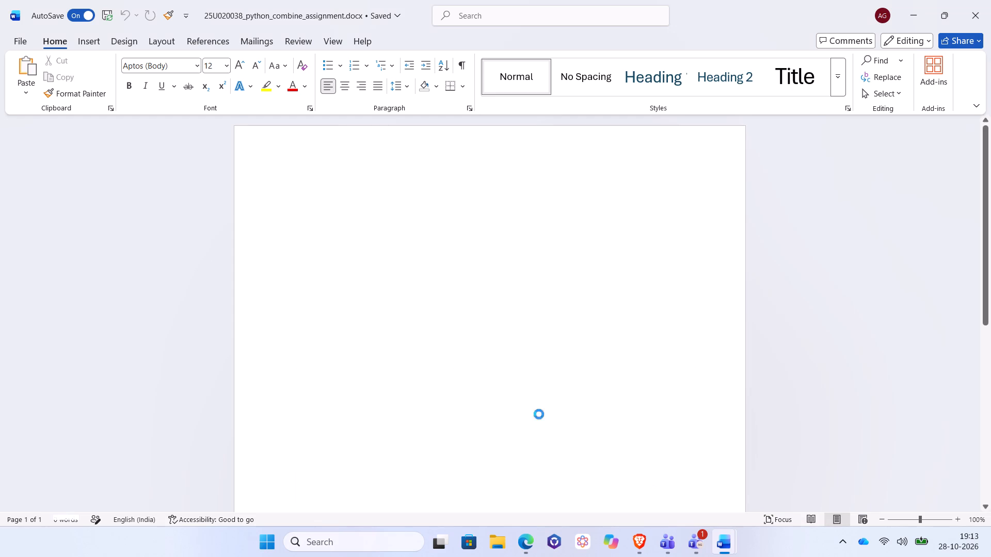
# Add blank lines after the last output screenshot at the end of the pasted content until the cursor reaches a new page.
pyautogui.scroll(-3, 539, 414)
pyautogui.scroll(14, 539, 414)
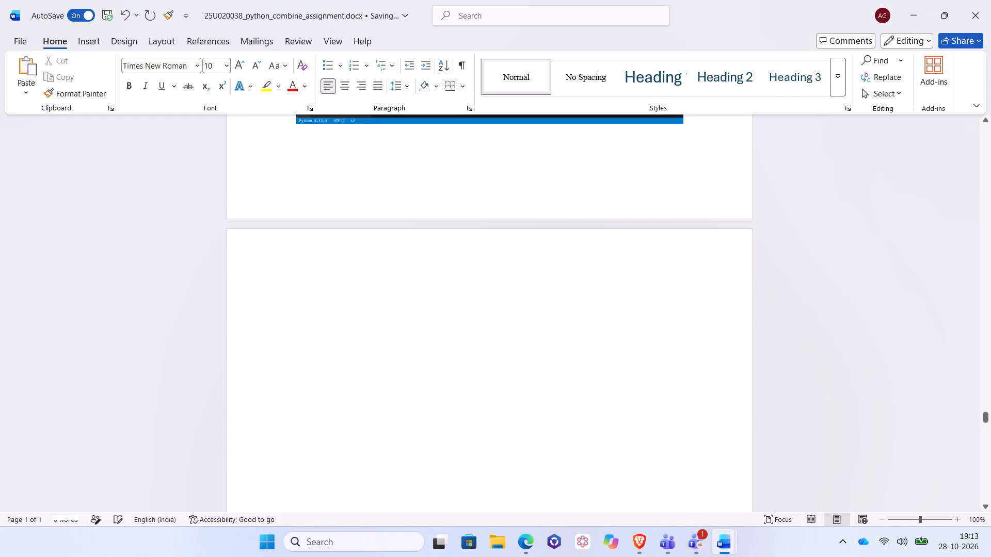
pyautogui.scroll(17, 539, 414)
pyautogui.scroll(-4, 539, 414)
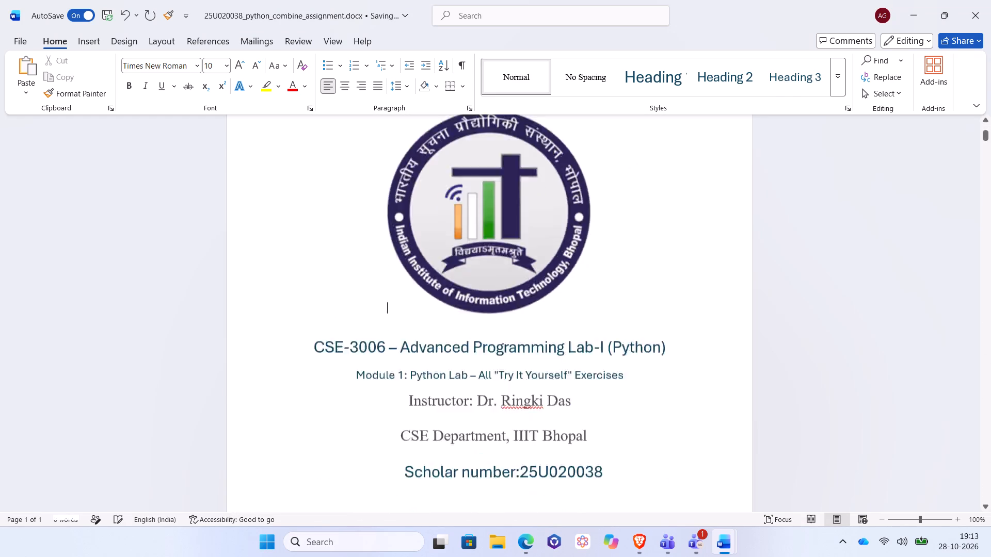
pyautogui.scroll(1, 539, 414)
pyautogui.scroll(-14, 539, 414)
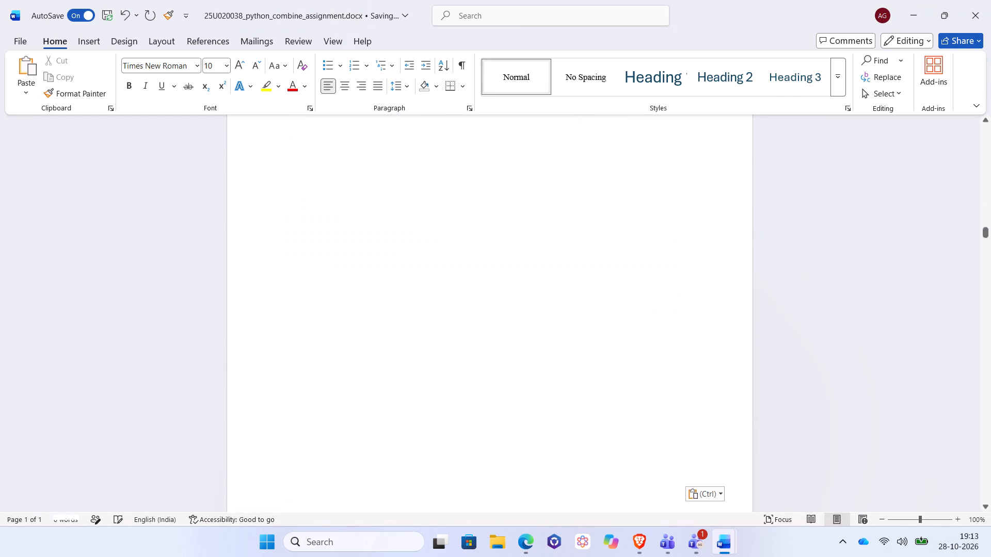
pyautogui.scroll(-20, 539, 414)
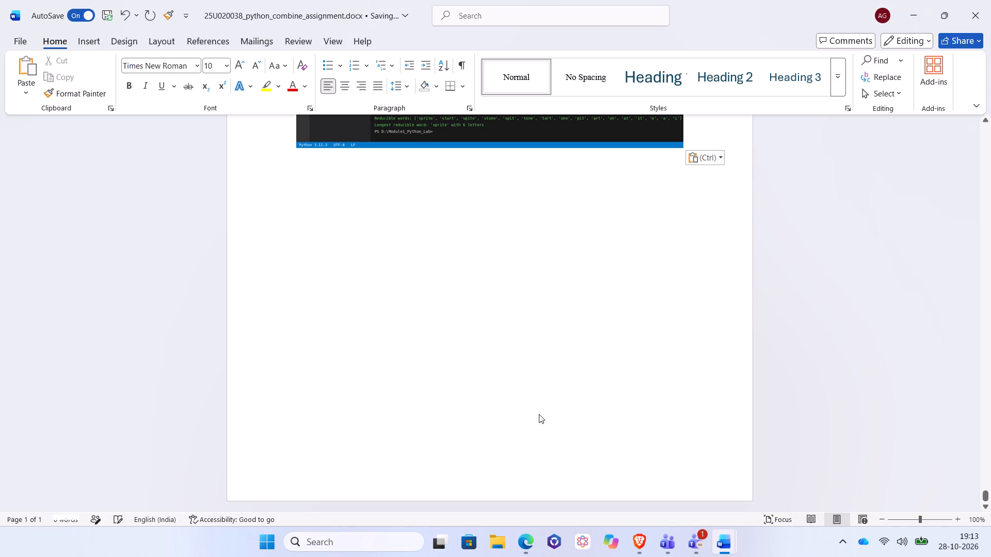
pyautogui.click(613, 236)
pyautogui.press('Return')
pyautogui.press('Return')
pyautogui.press('Return')
pyautogui.press('Return')
pyautogui.press('Return')
pyautogui.press('Return')
pyautogui.press('Return')
pyautogui.press('Return')
pyautogui.press('Return')
pyautogui.press('Return')
pyautogui.press('Return')
pyautogui.press('Return')
pyautogui.press('Return')
pyautogui.press('Return')
pyautogui.press('Return')
pyautogui.press('Return')
pyautogui.press('Return')
pyautogui.press('Return')
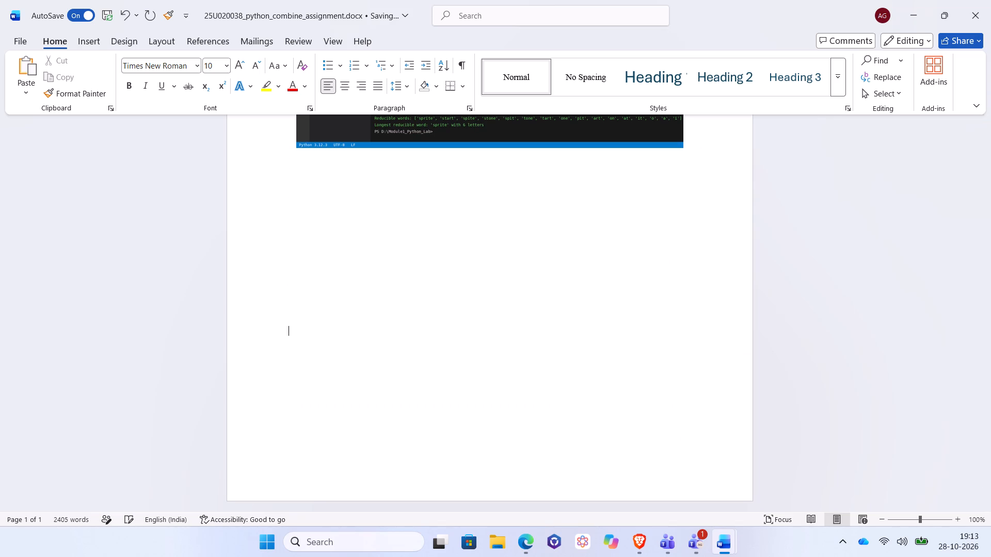
pyautogui.press('Return')
pyautogui.press('Return')
pyautogui.press('Return')
pyautogui.press('Return')
pyautogui.press('Return')
pyautogui.press('Return')
pyautogui.press('Return')
pyautogui.press('Return')
pyautogui.press('Return')
pyautogui.press('Return')
pyautogui.press('Return')
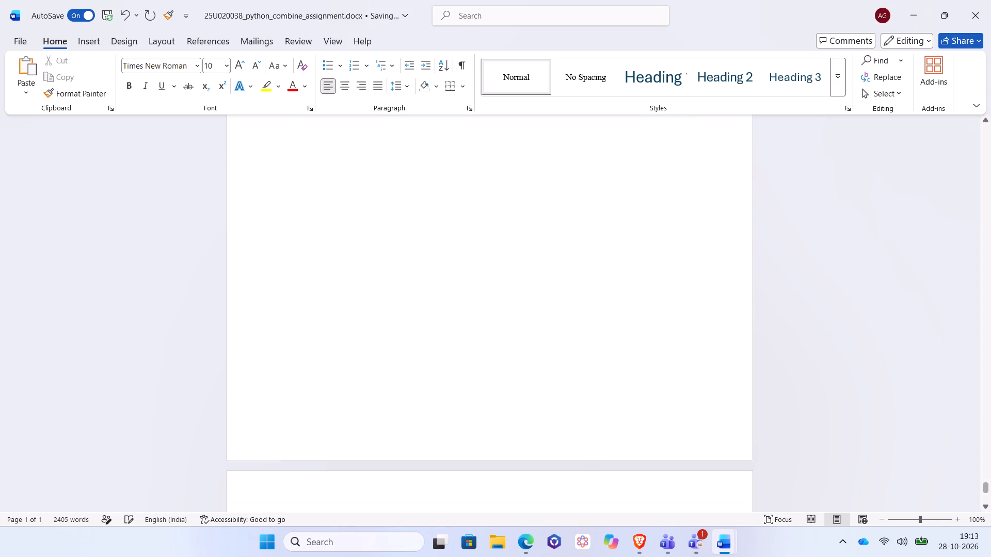
pyautogui.press('Return')
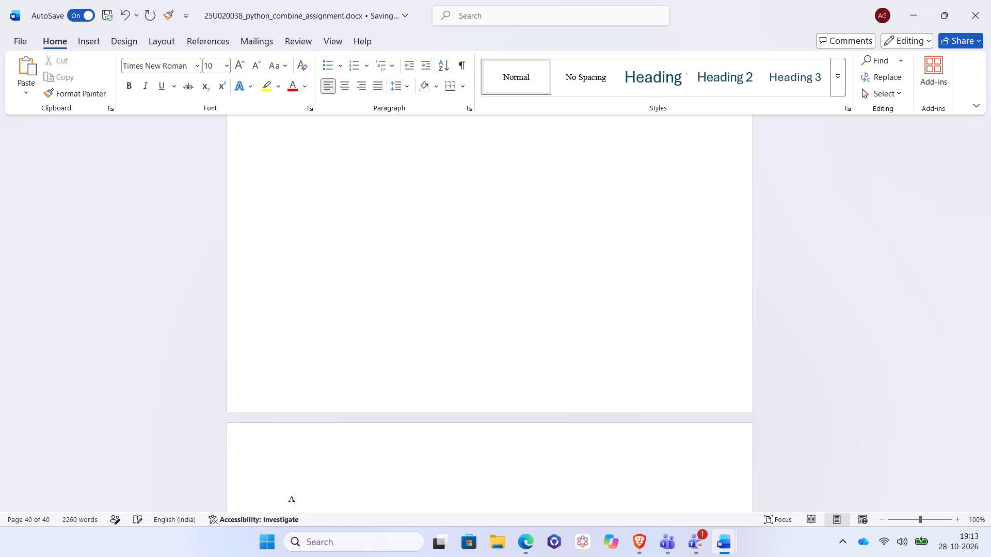
# Enter the title "Assignment - 2" on the new last page.
pyautogui.write('ss')
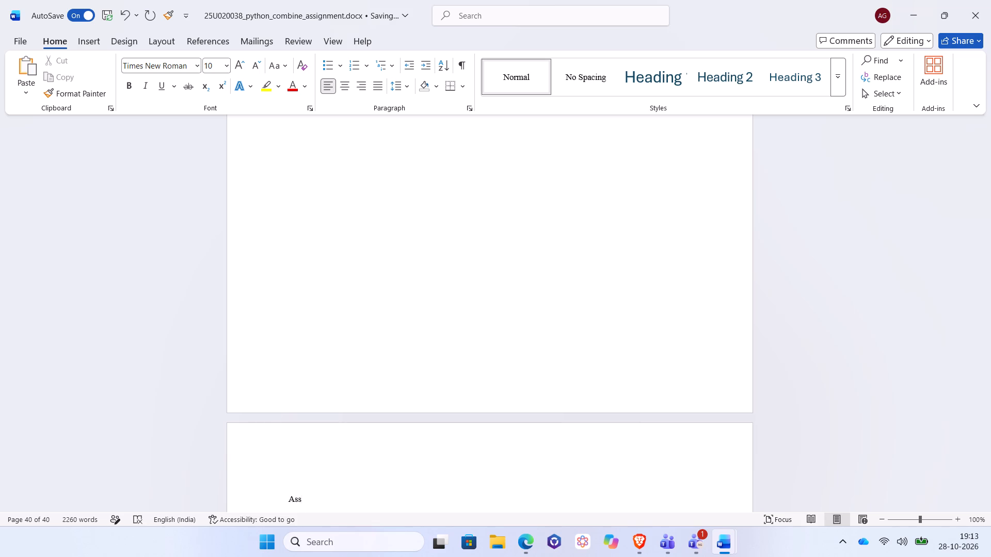
pyautogui.write('ign')
pyautogui.write('mnet')
pyautogui.press('=')
pyautogui.press('BackSpace')
pyautogui.press('BackSpace')
pyautogui.press('BackSpace')
pyautogui.press('BackSpace')
pyautogui.press('e')
pyautogui.write('nt - 2')
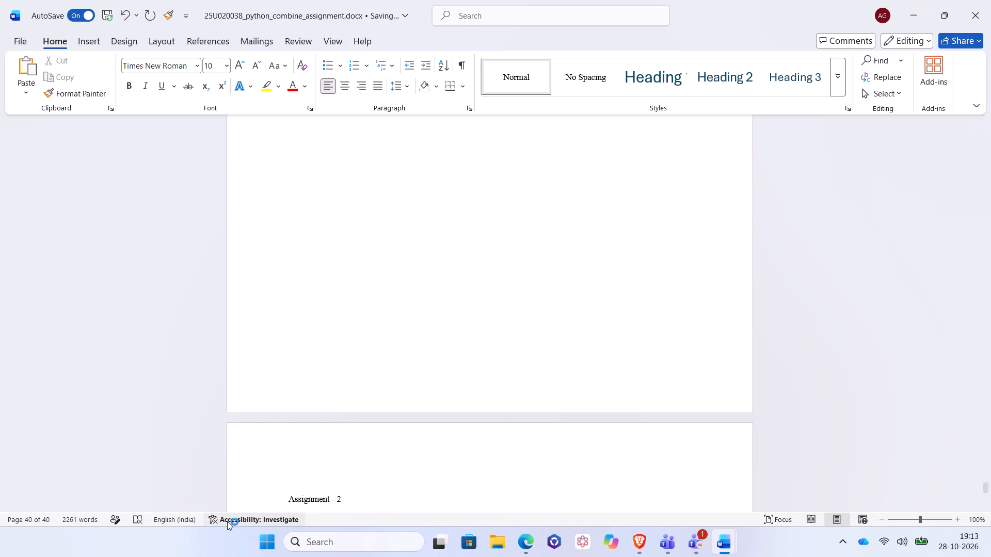
# Apply the Heading 2 style to the "Assignment - 2" title and start a new line below it.
pyautogui.moveTo(287, 493); pyautogui.dragTo(373, 495)
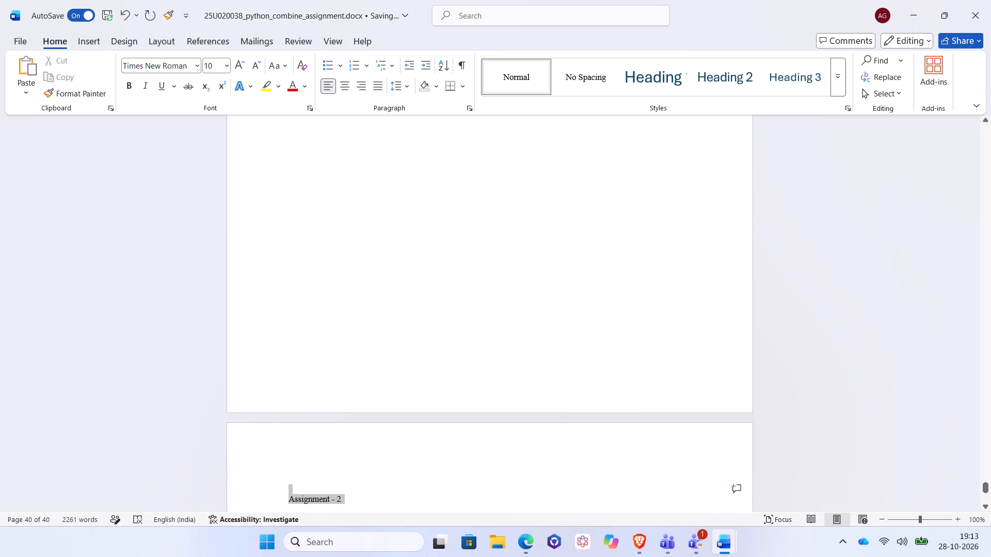
pyautogui.moveTo(373, 495); pyautogui.dragTo(365, 503)
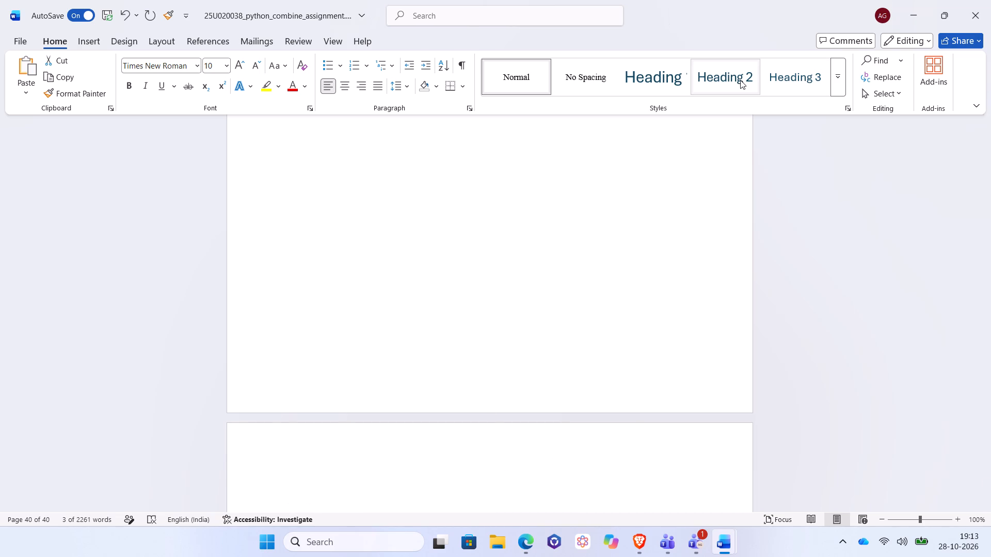
pyautogui.click(740, 80)
pyautogui.scroll(-1, 593, 269)
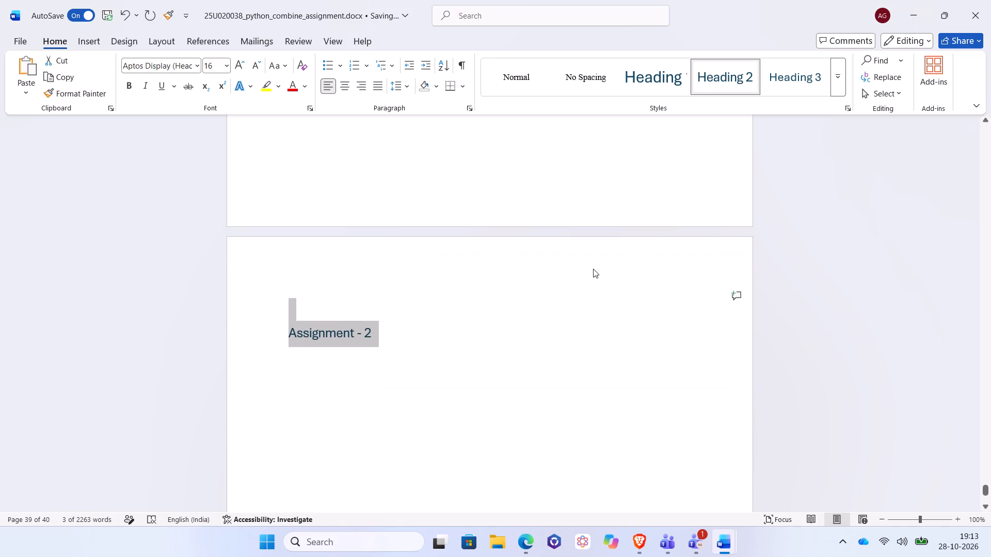
pyautogui.scroll(1, 593, 269)
pyautogui.click(393, 355)
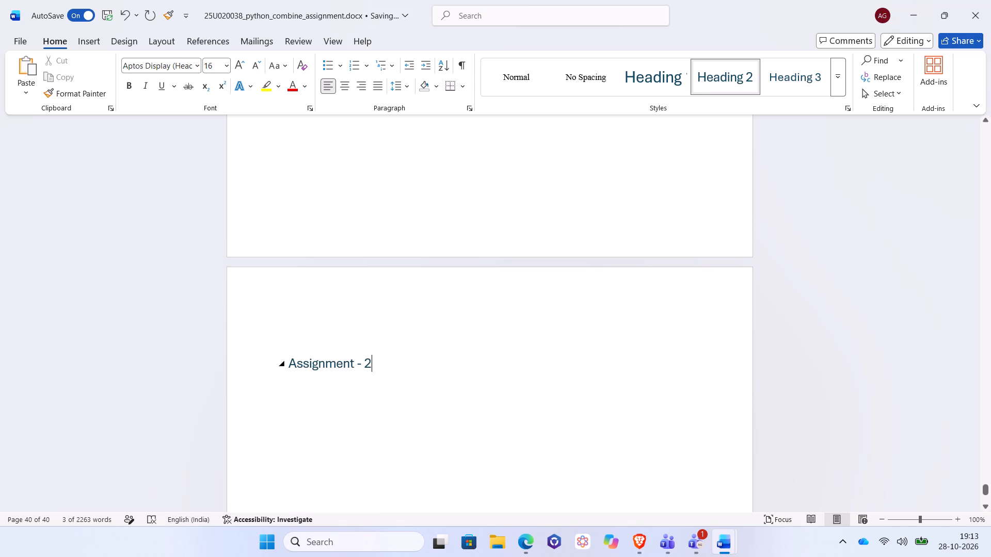
pyautogui.press('Return')
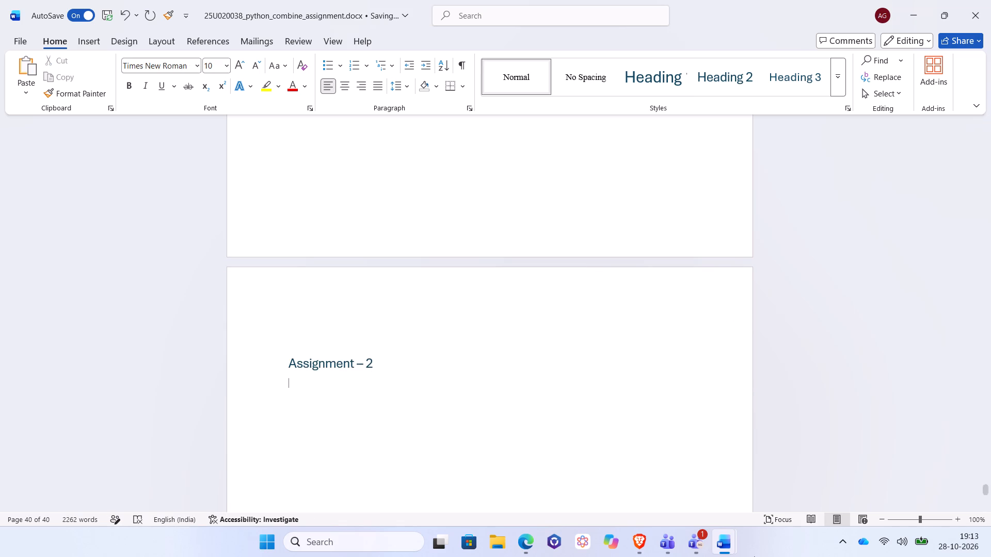
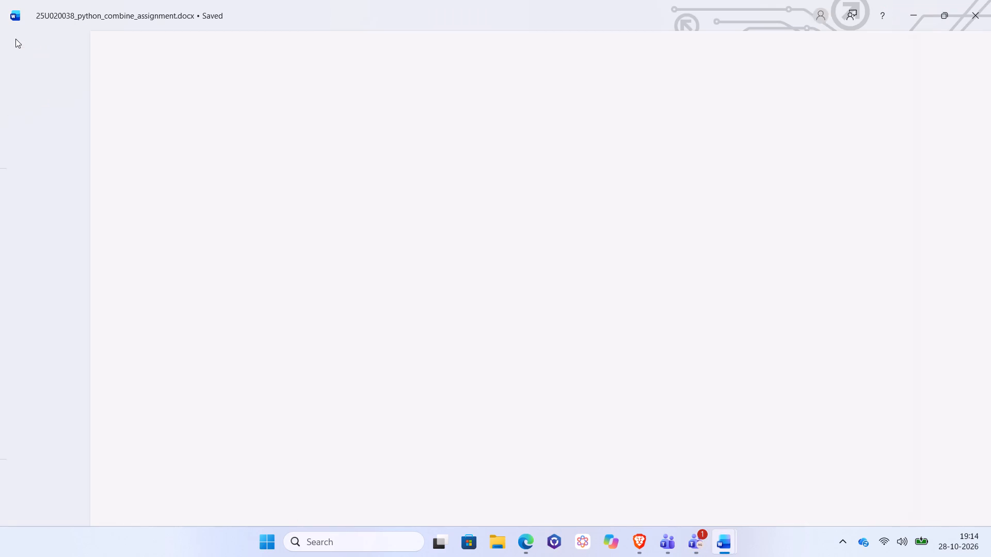
# Search the recent and OneDrive files for "assignment" to look for the second Python assignment document.
pyautogui.click(223, 218)
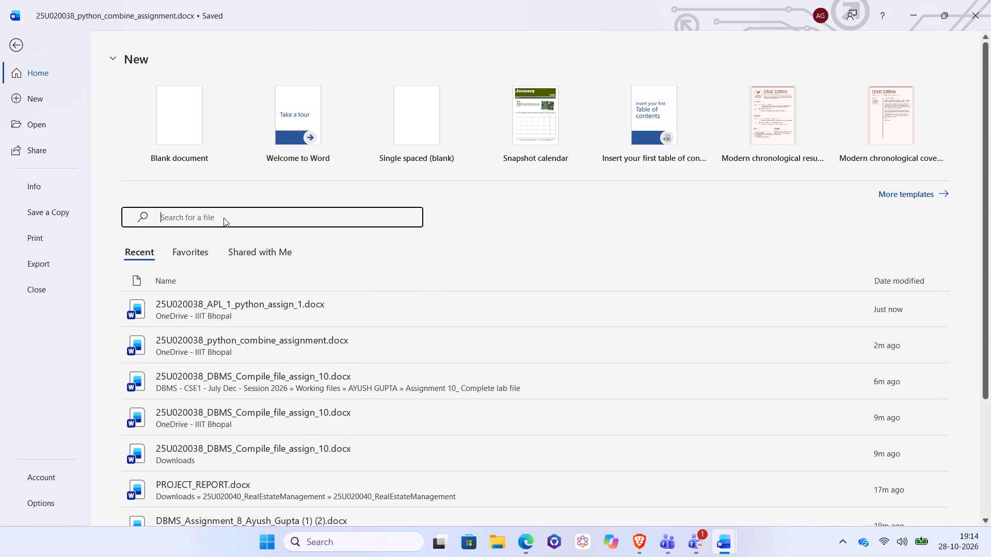
pyautogui.write('assi')
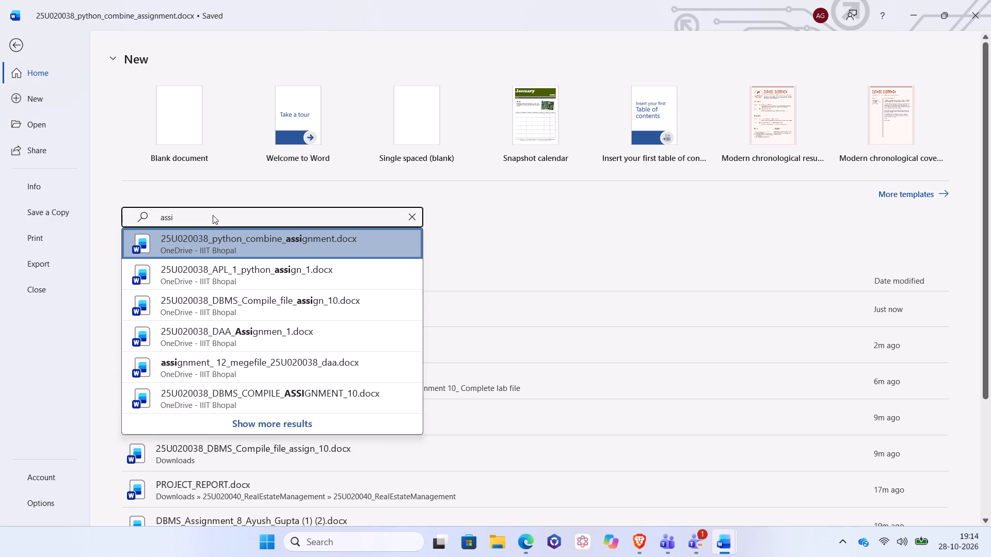
pyautogui.write('gnmne')
pyautogui.press('BackSpace')
pyautogui.press('BackSpace')
pyautogui.press('e')
pyautogui.write('nt')
pyautogui.press('space')
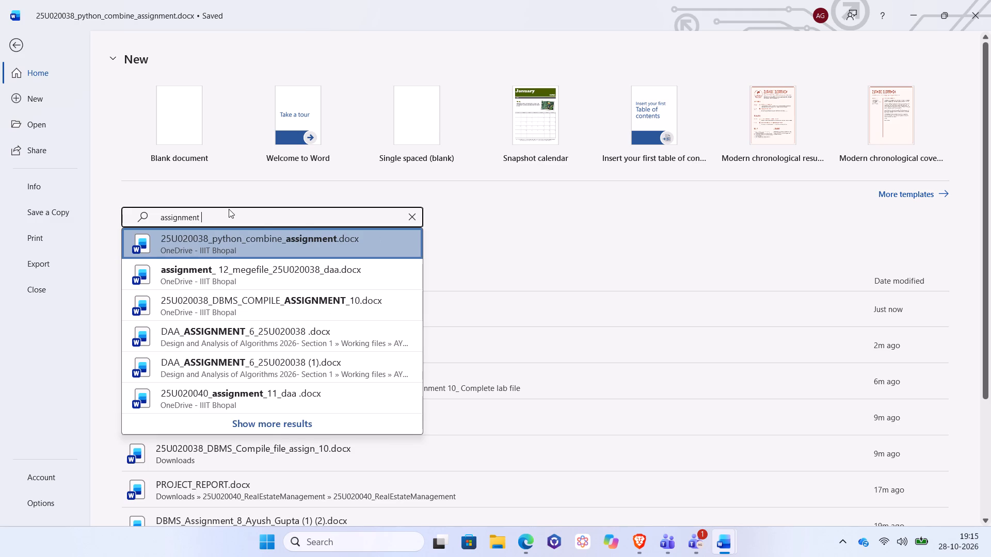
pyautogui.press('BackSpace')
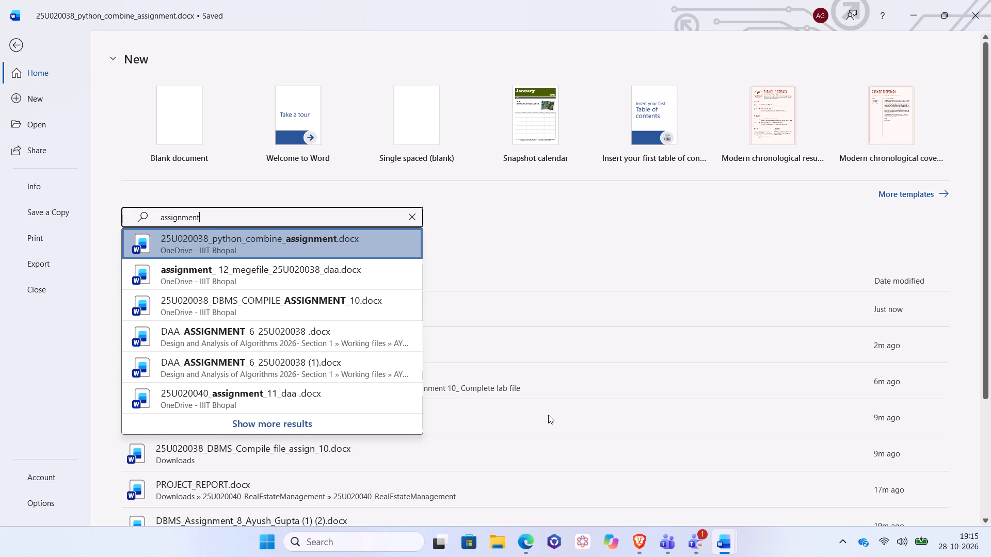
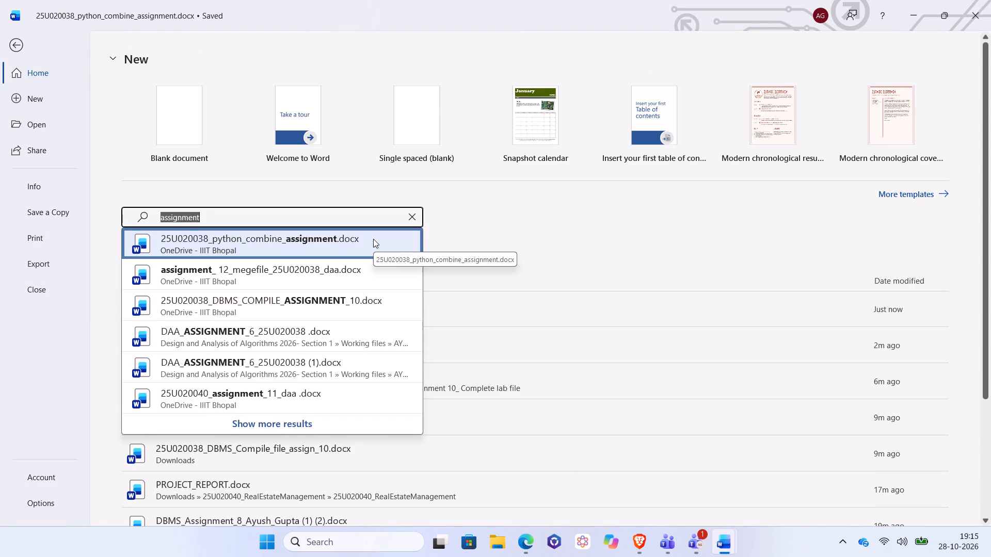
pyautogui.write('py')
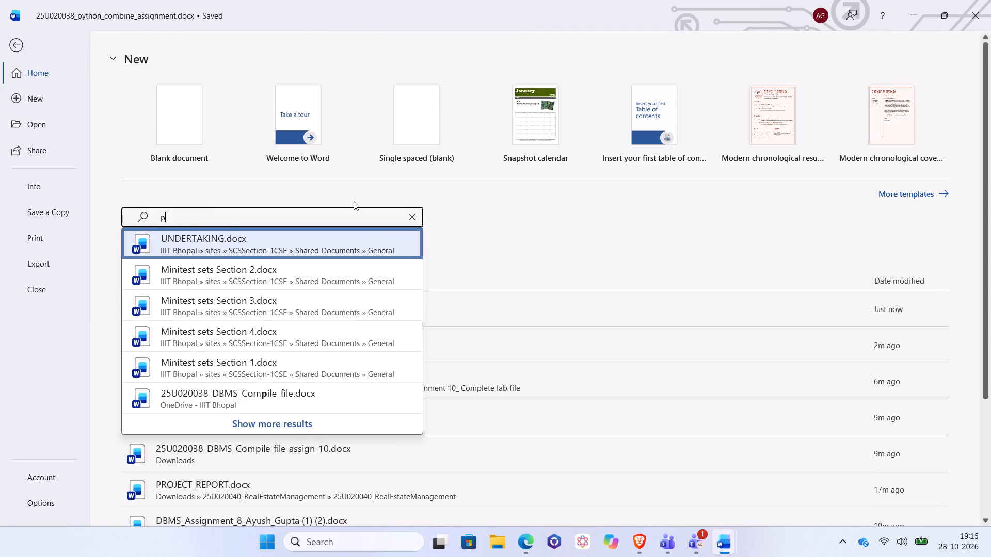
pyautogui.press('y')
pyautogui.click(263, 217)
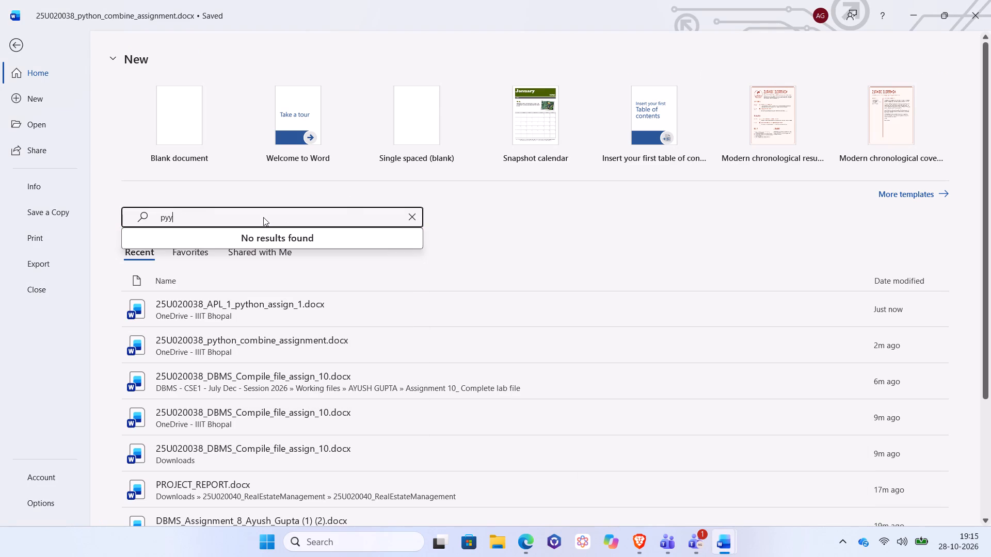
pyautogui.press('BackSpace')
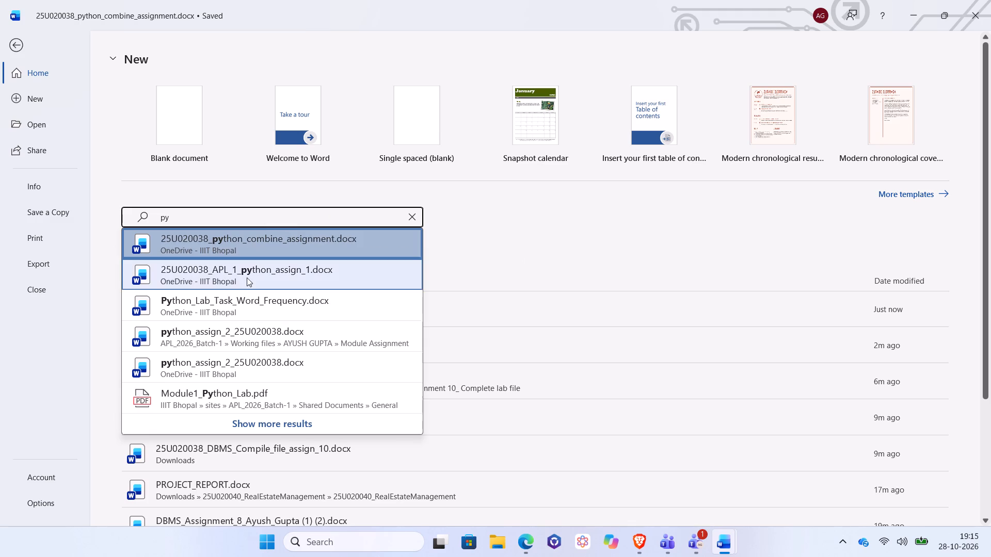
pyautogui.click(237, 333)
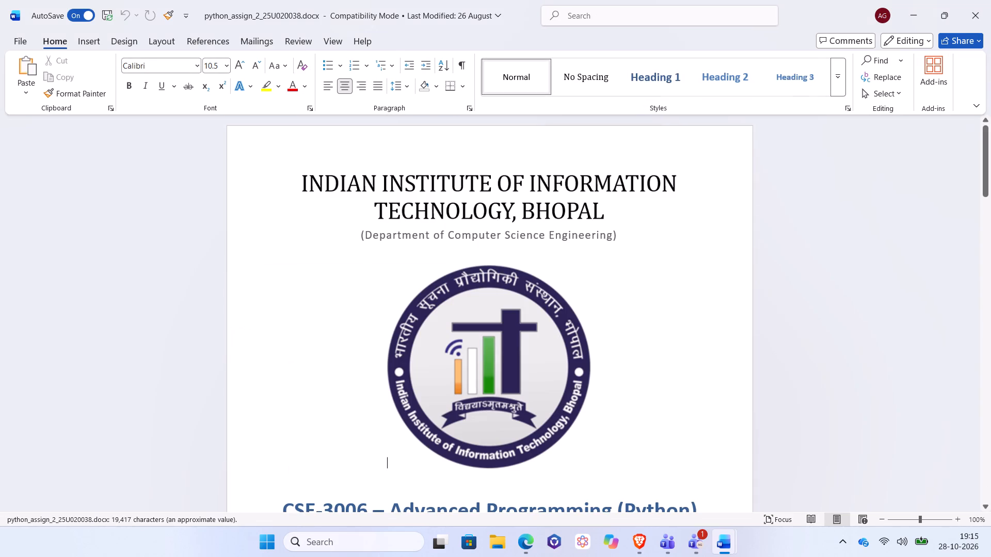
pyautogui.scroll(-1, 378, 316)
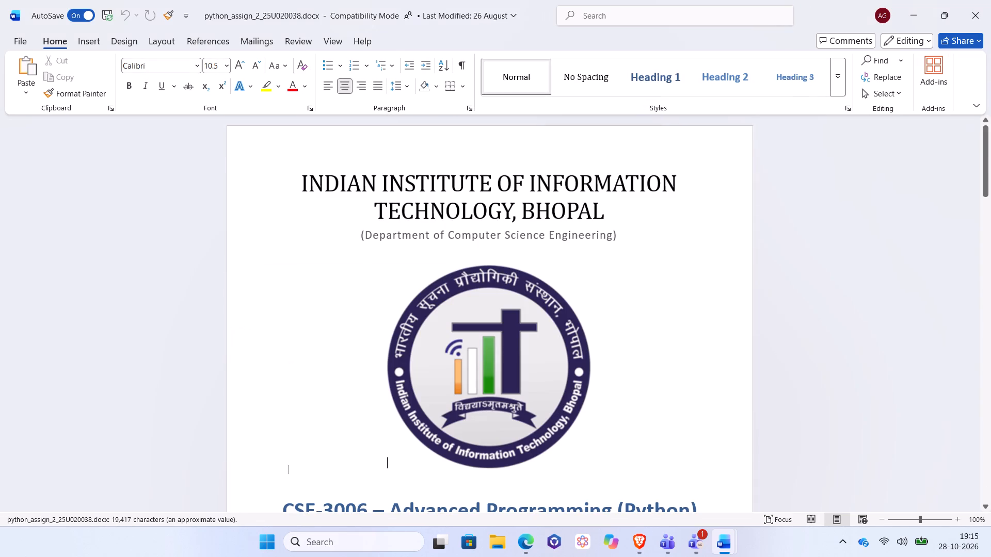
pyautogui.scroll(-2, 378, 316)
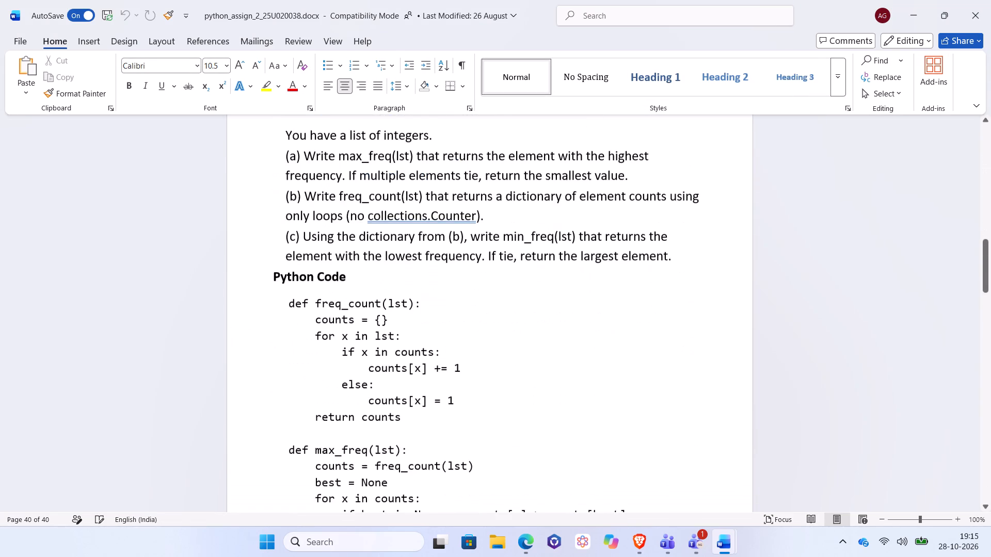
pyautogui.scroll(1, 378, 316)
pyautogui.click(356, 250)
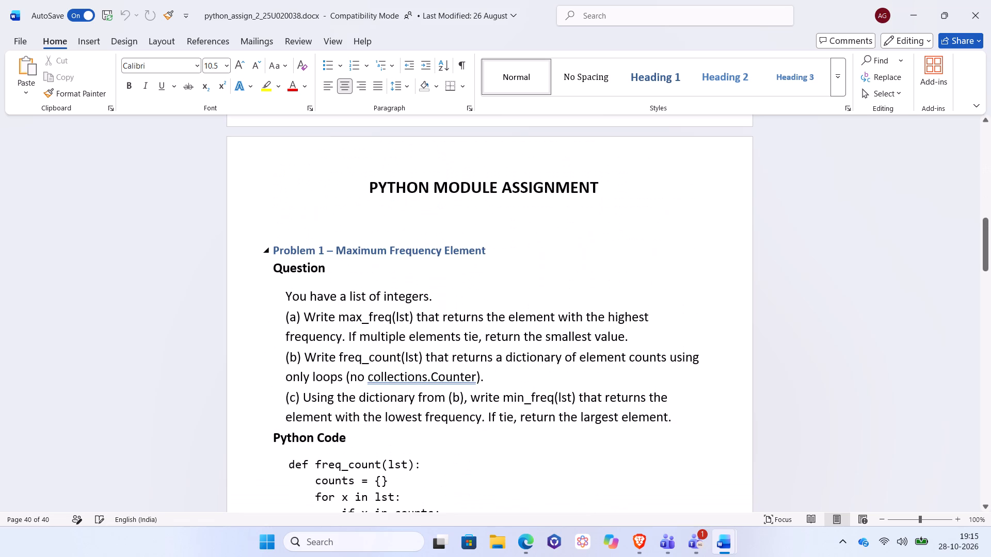
pyautogui.click(327, 300)
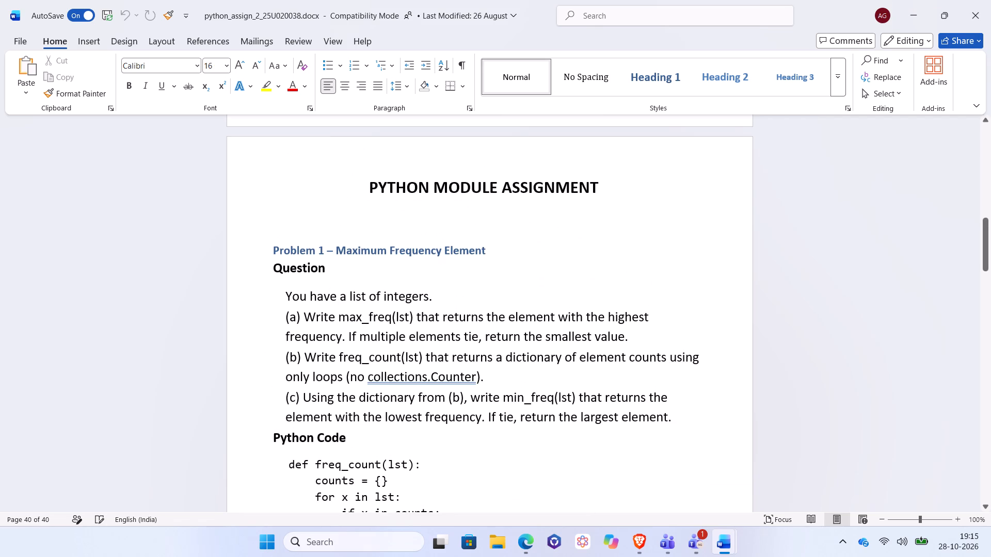
pyautogui.hotkey('ctrl', 'a')
pyautogui.keyDown('ctrl'); pyautogui.click(327, 300); pyautogui.keyUp('ctrl')
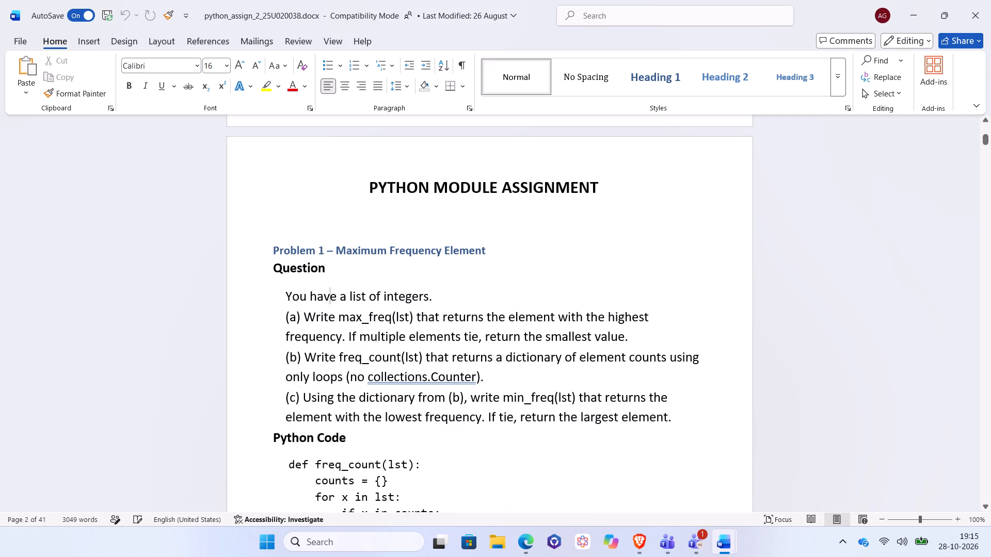
pyautogui.hotkey('ctrl', 'a')
pyautogui.hotkey('ctrl', 'c')
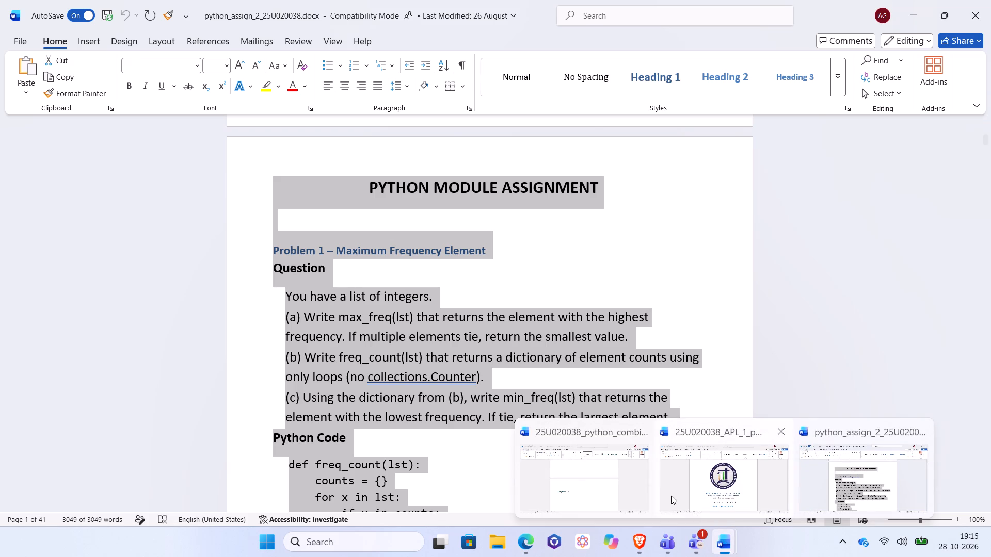
pyautogui.click(614, 481)
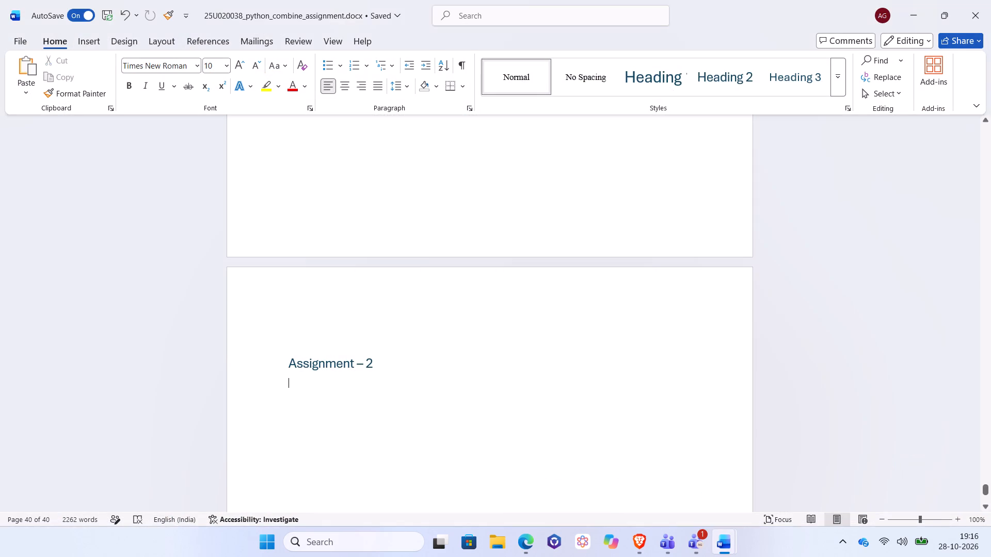
pyautogui.hotkey('ctrl', 'v')
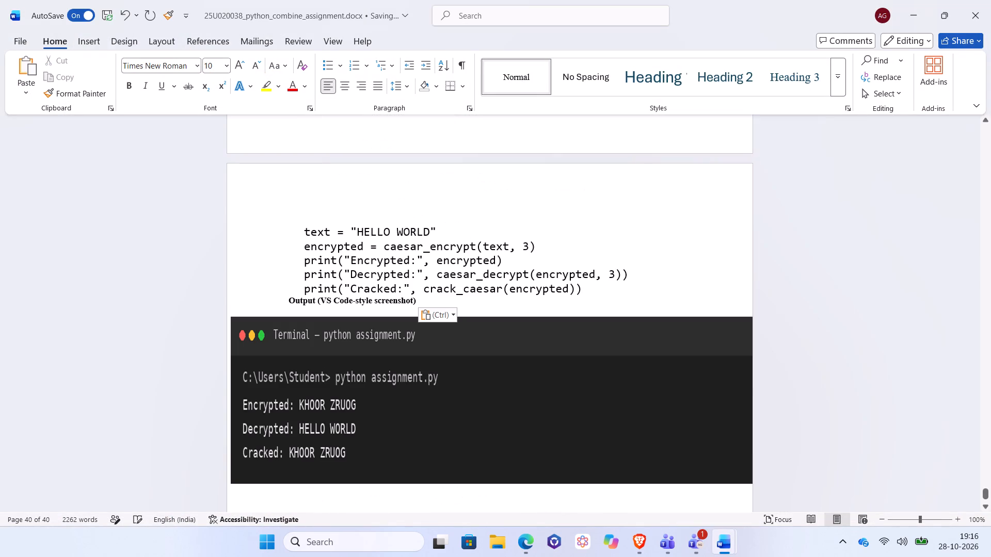
# Cut the pasted cover picture with the institute name and logo below the "Assignment – 2" heading.
pyautogui.hscroll(1, 397, 432)
pyautogui.scroll(3, 397, 432)
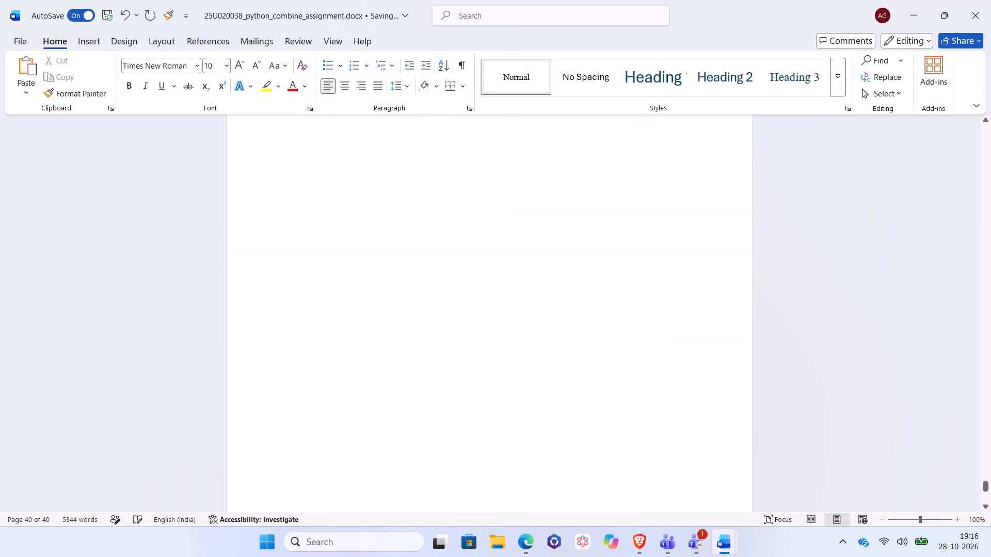
pyautogui.scroll(6, 397, 432)
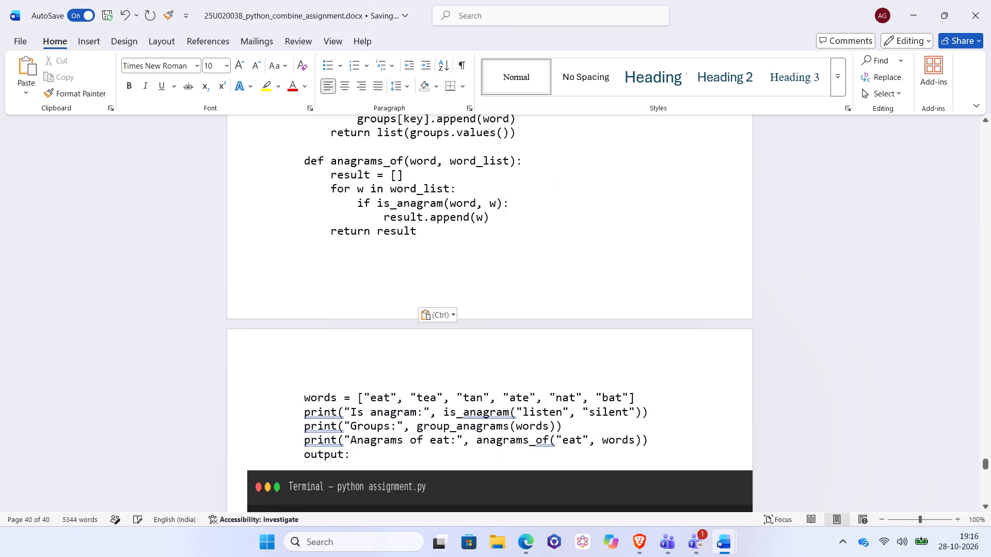
pyautogui.scroll(3, 397, 432)
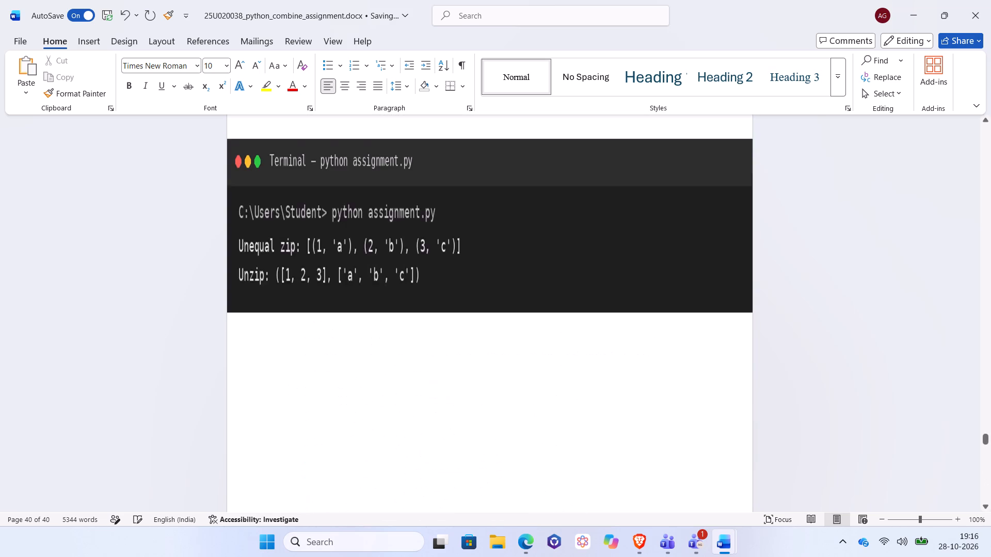
pyautogui.scroll(8, 397, 432)
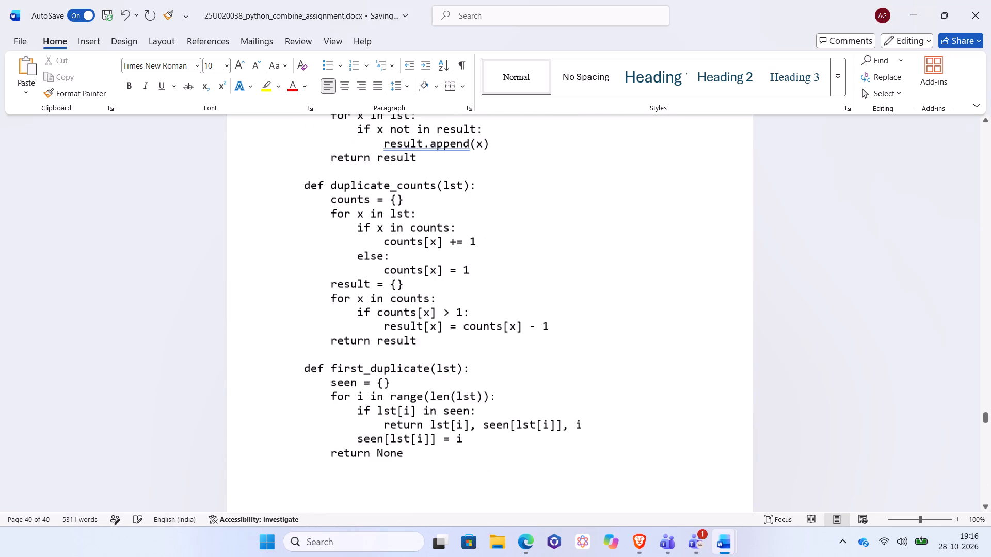
pyautogui.scroll(5, 397, 432)
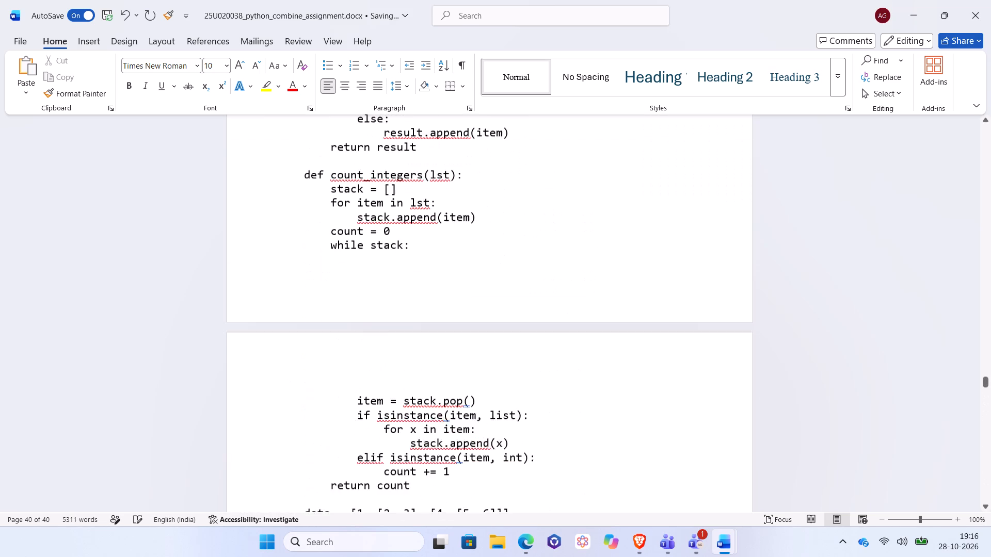
pyautogui.scroll(2, 397, 432)
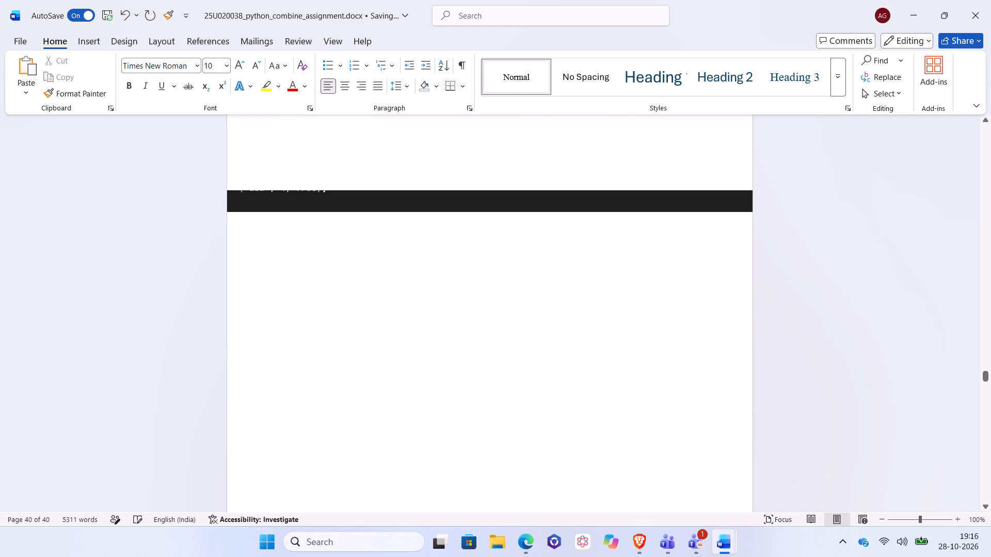
pyautogui.scroll(10, 397, 432)
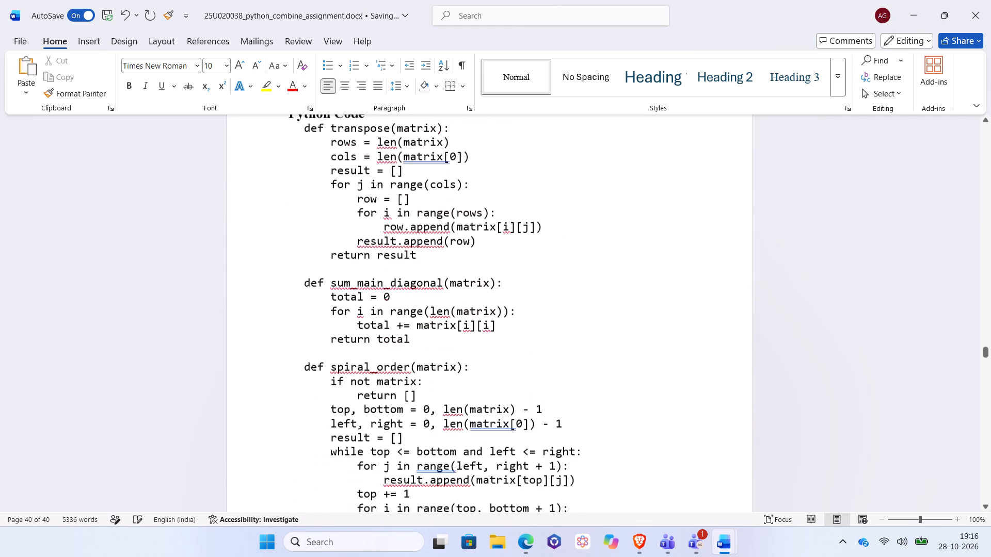
pyautogui.scroll(4, 397, 432)
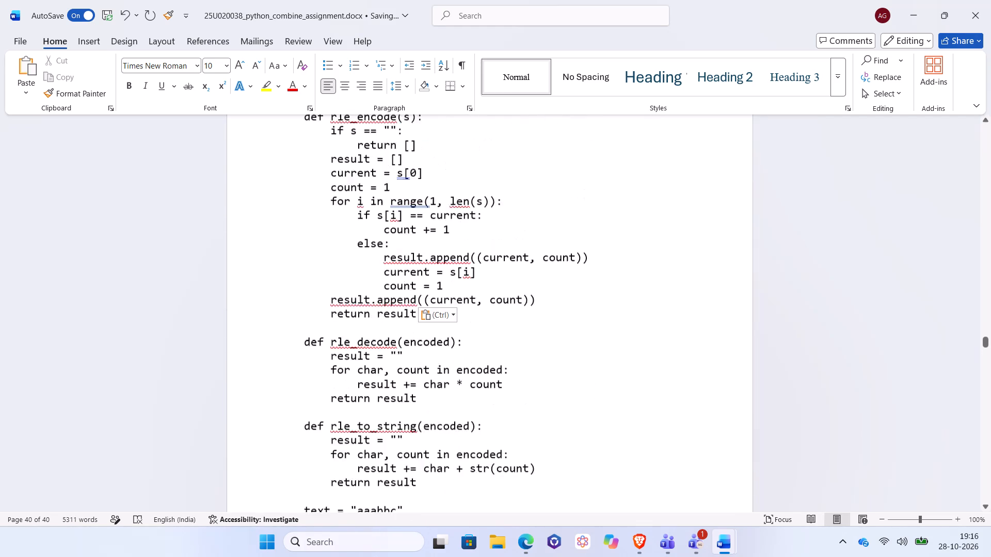
pyautogui.scroll(4, 397, 432)
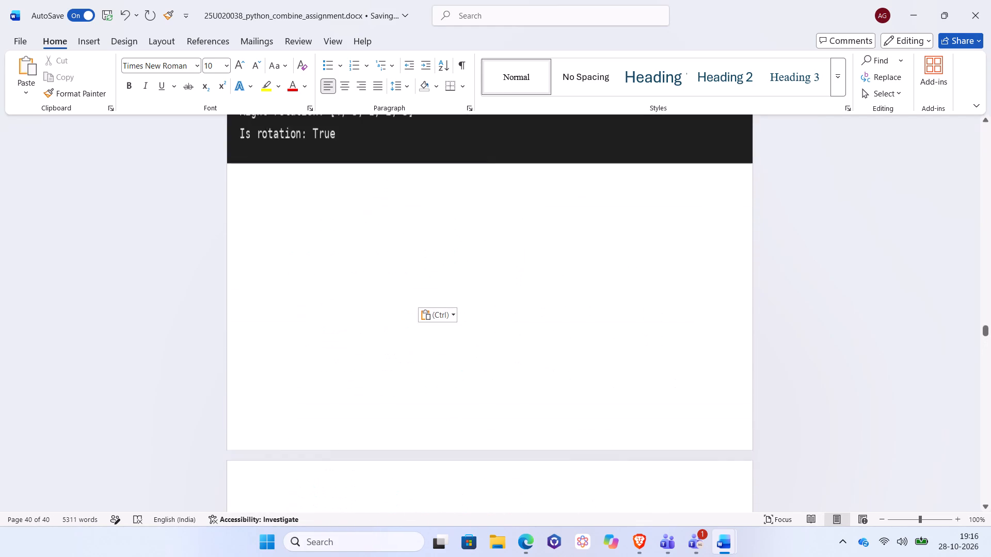
pyautogui.scroll(3, 397, 432)
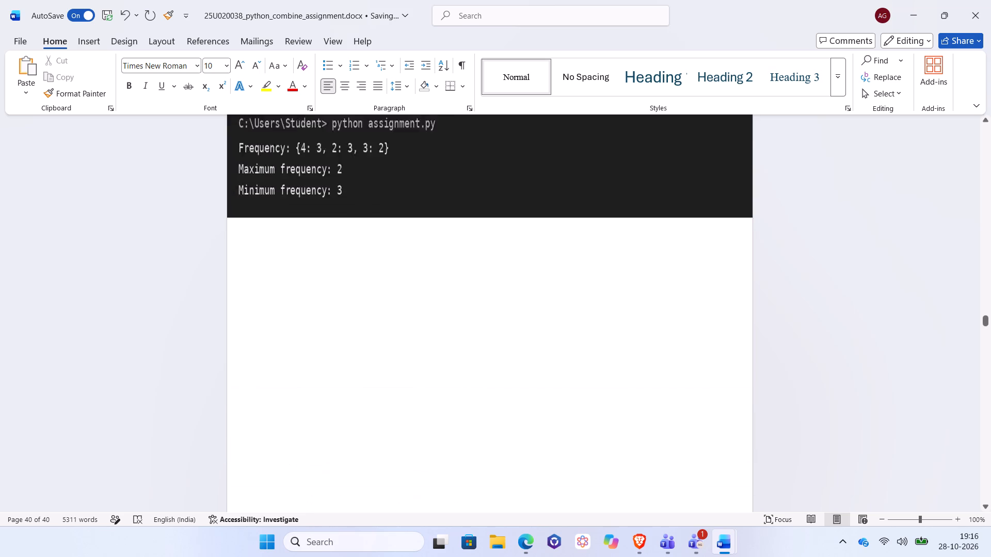
pyautogui.scroll(2, 397, 432)
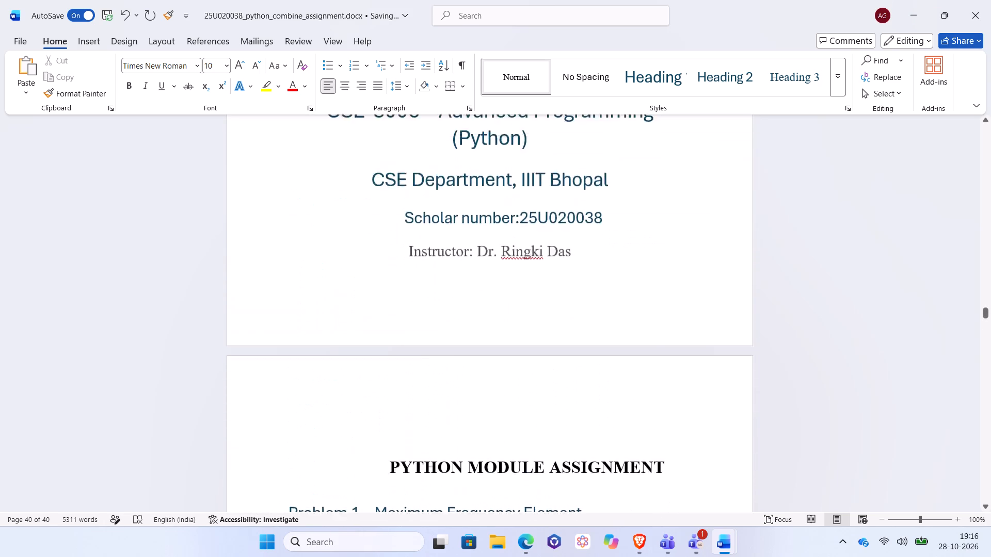
pyautogui.scroll(2, 397, 432)
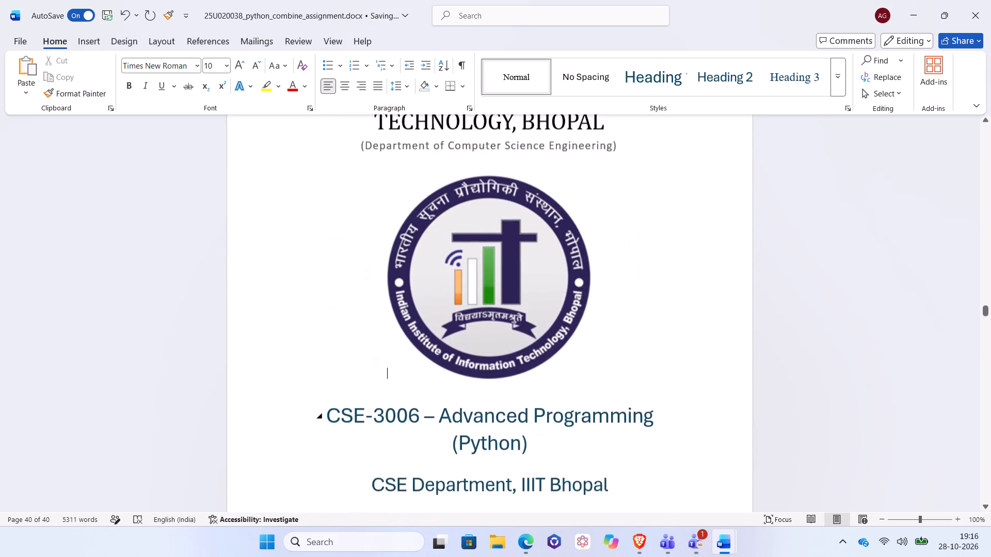
pyautogui.scroll(2, 397, 432)
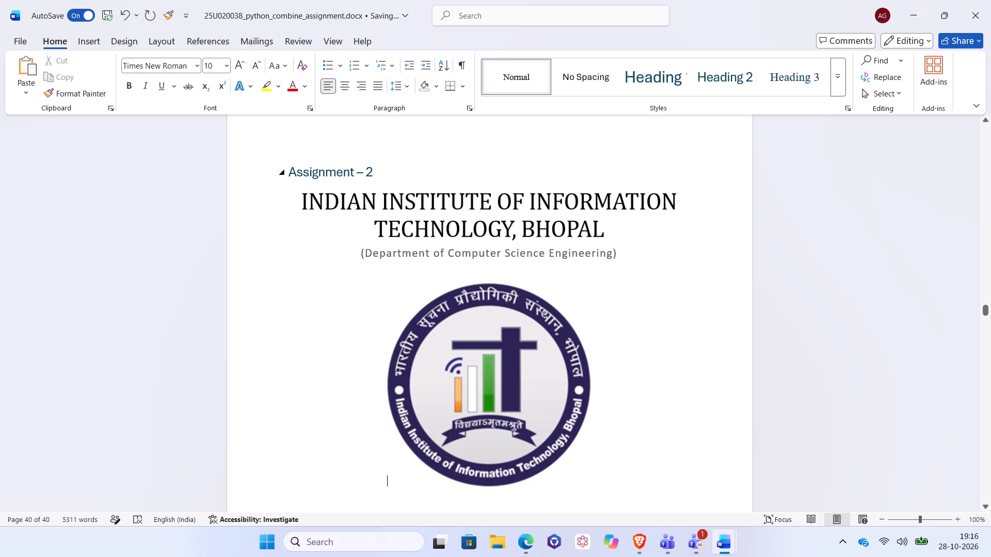
pyautogui.moveTo(296, 195); pyautogui.dragTo(381, 438)
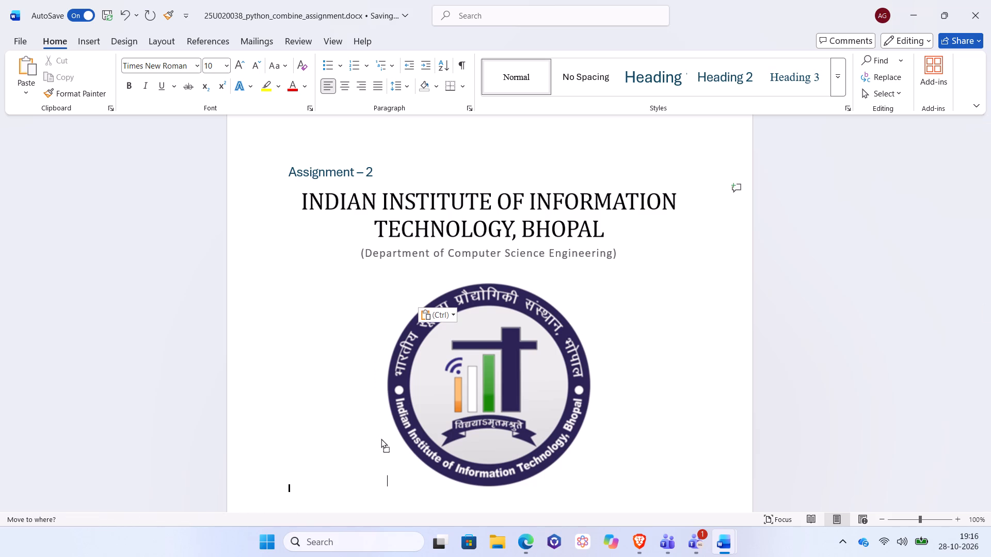
pyautogui.moveTo(381, 438); pyautogui.dragTo(385, 496)
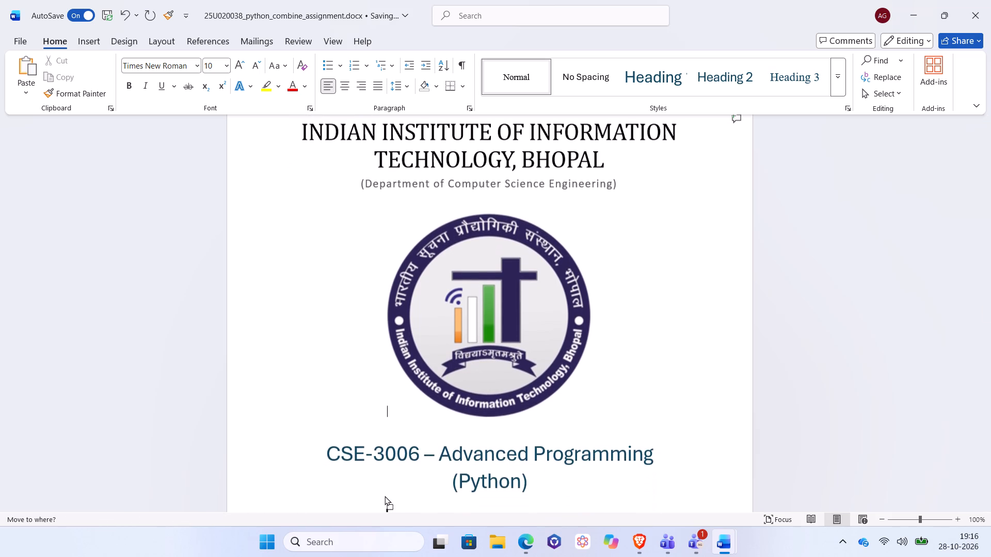
pyautogui.moveTo(385, 496); pyautogui.dragTo(449, 483)
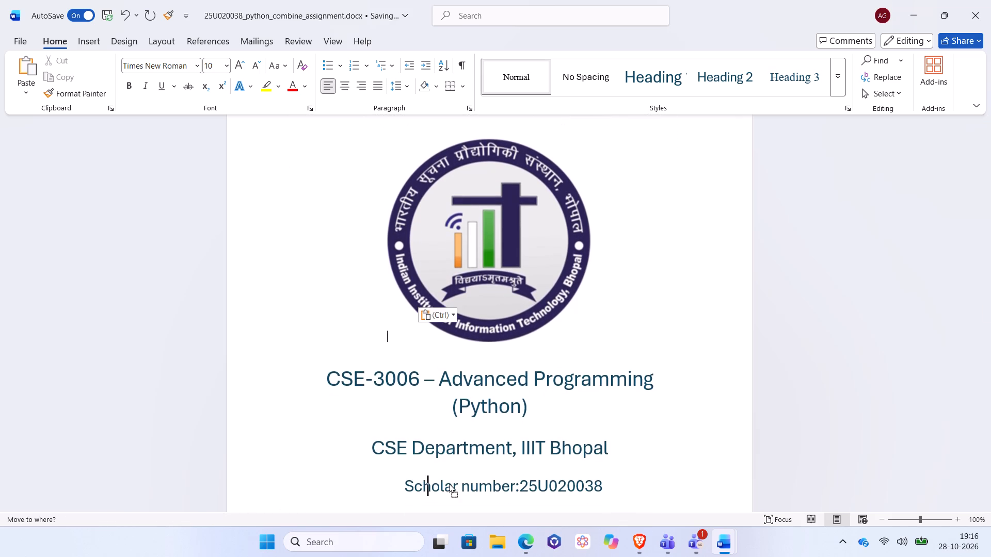
pyautogui.moveTo(449, 483); pyautogui.dragTo(529, 483)
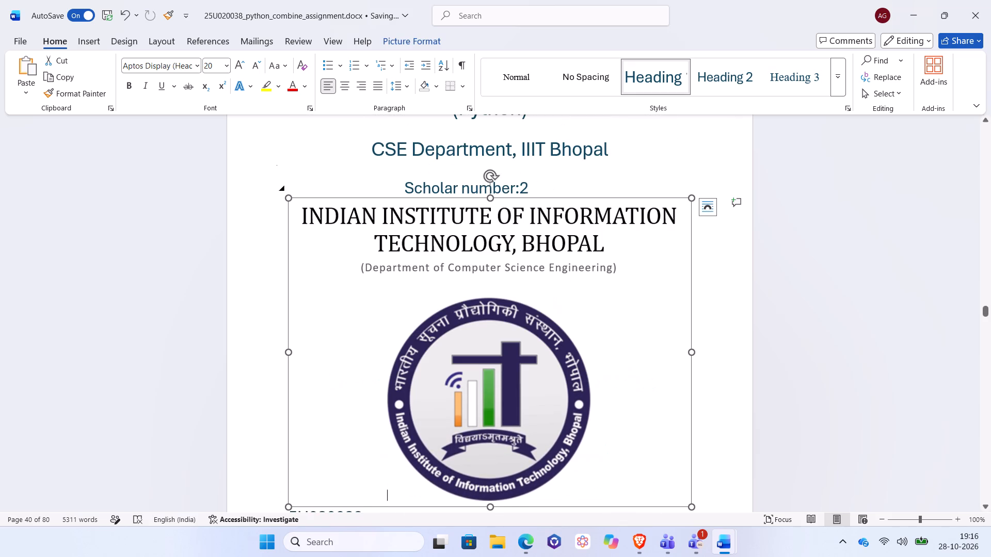
pyautogui.hotkey('ctrl', 'x')
# Cut the remaining cover text of Assignment 2, from "CSE-3006 – Advanced Programming (Python)" through "PYTHON MODULE ASSIGNMENT".
pyautogui.scroll(1, 665, 383)
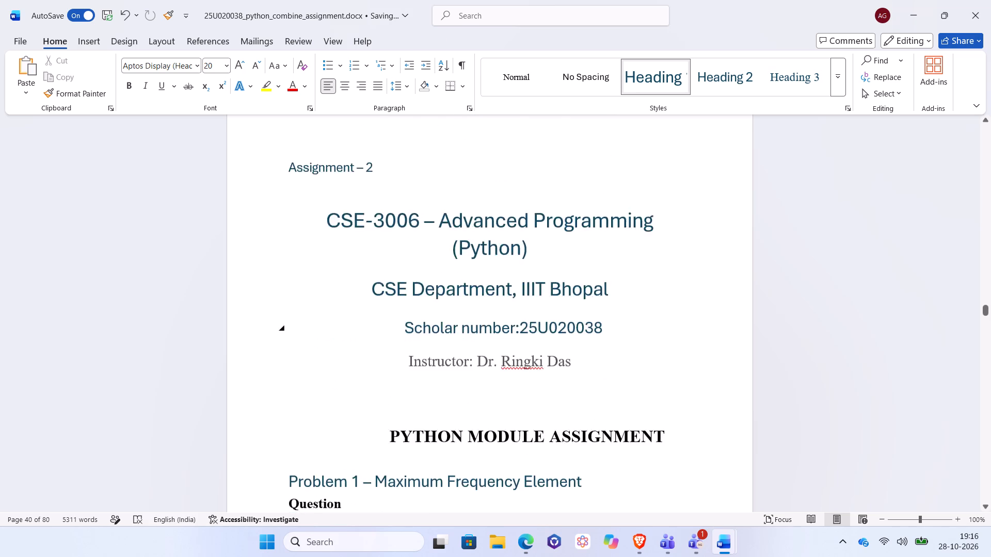
pyautogui.scroll(1, 665, 383)
pyautogui.rightClick(665, 383)
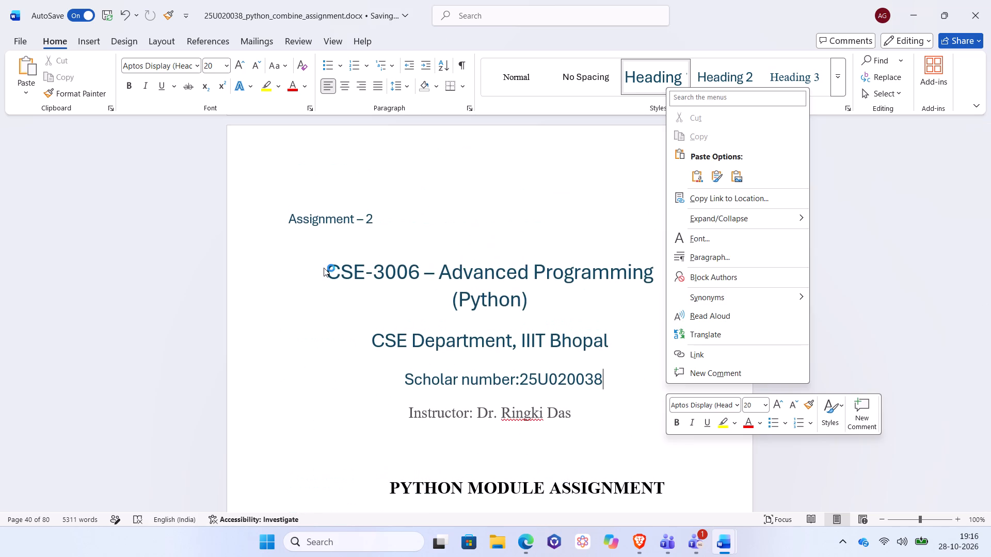
pyautogui.moveTo(324, 268); pyautogui.dragTo(360, 316)
pyautogui.moveTo(308, 268); pyautogui.dragTo(641, 485)
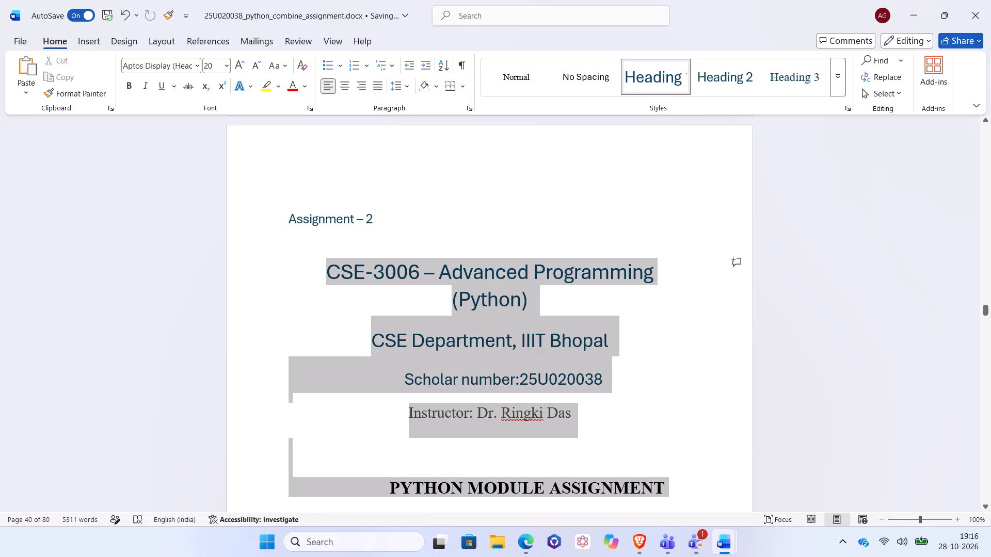
pyautogui.moveTo(641, 485); pyautogui.dragTo(647, 486)
pyautogui.hotkey('ctrl', 'x')
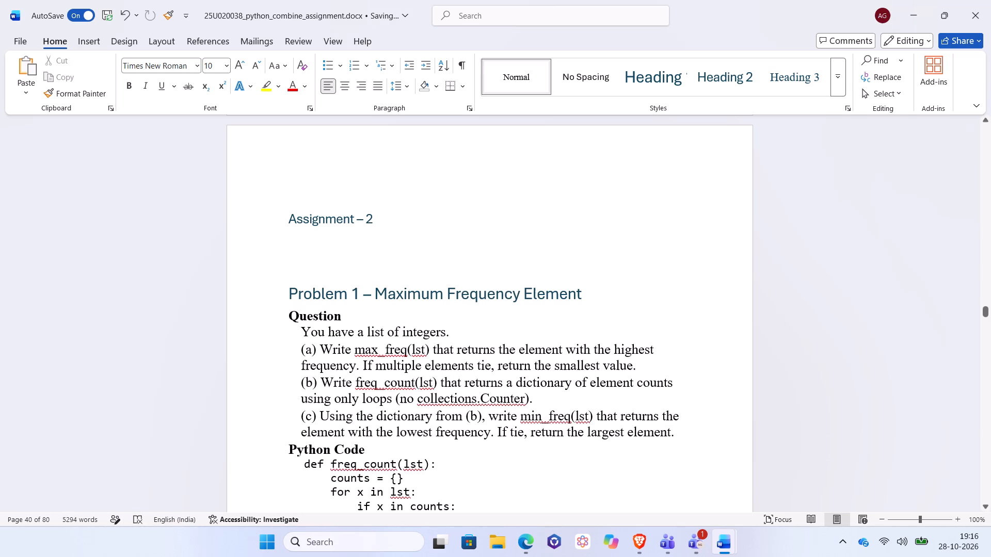
# Add blank lines after the last output of Assignment 2 until a new page starts at the document's end.
pyautogui.scroll(-19, 587, 388)
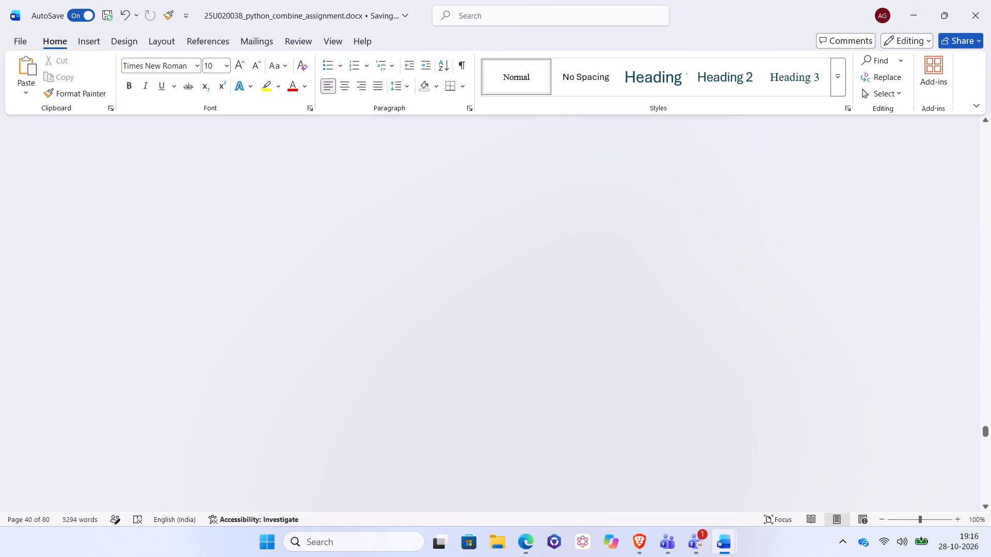
pyautogui.scroll(-3, 587, 388)
pyautogui.click(569, 264)
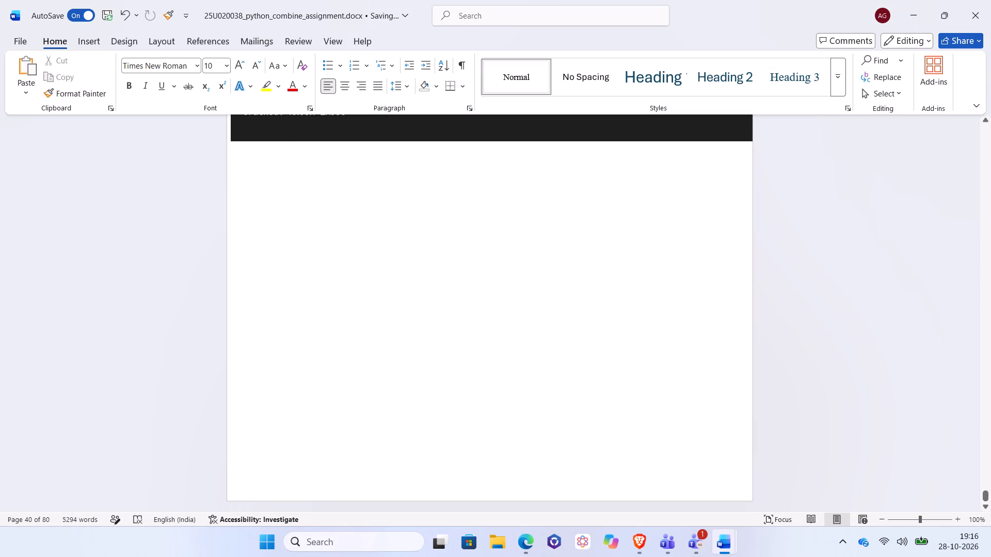
pyautogui.press('Return')
pyautogui.press('Return')
pyautogui.press('Return')
pyautogui.press('Return')
pyautogui.press('Return')
pyautogui.press('Return')
pyautogui.press('Return')
pyautogui.press('Return')
pyautogui.press('Return')
pyautogui.press('Return')
pyautogui.press('Return')
pyautogui.press('Return')
pyautogui.press('Return')
pyautogui.press('Return')
pyautogui.press('Return')
pyautogui.press('Return')
pyautogui.press('Return')
pyautogui.press('Return')
pyautogui.press('Return')
pyautogui.press('Return')
pyautogui.press('Return')
pyautogui.press('Return')
pyautogui.press('Return')
pyautogui.press('Return')
pyautogui.press('Return')
pyautogui.press('Return')
pyautogui.press('Return')
pyautogui.press('Return')
pyautogui.press('Return')
pyautogui.press('Return')
pyautogui.press('Return')
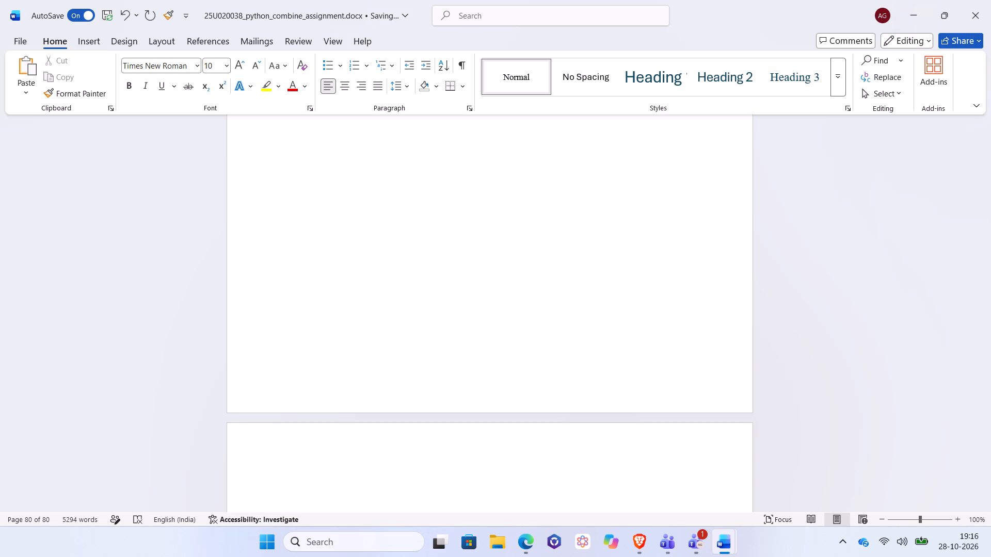
# Add the heading "Assignment-3" in Heading 2 style at the top of the new last page, with blank lines below it.
pyautogui.press('Up')
pyautogui.write('ssig')
pyautogui.write('nment')
pyautogui.press('-')
pyautogui.press('3')
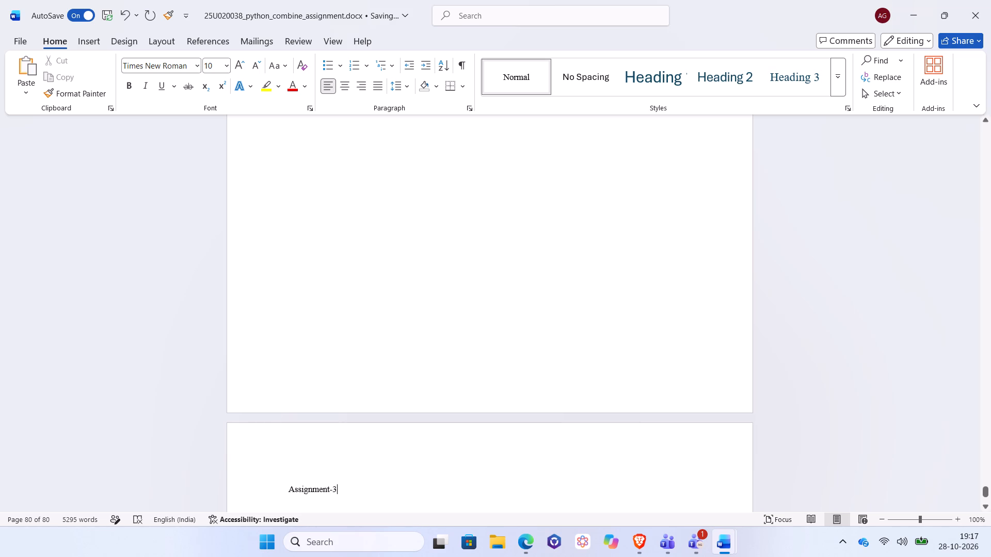
pyautogui.moveTo(289, 488); pyautogui.dragTo(359, 491)
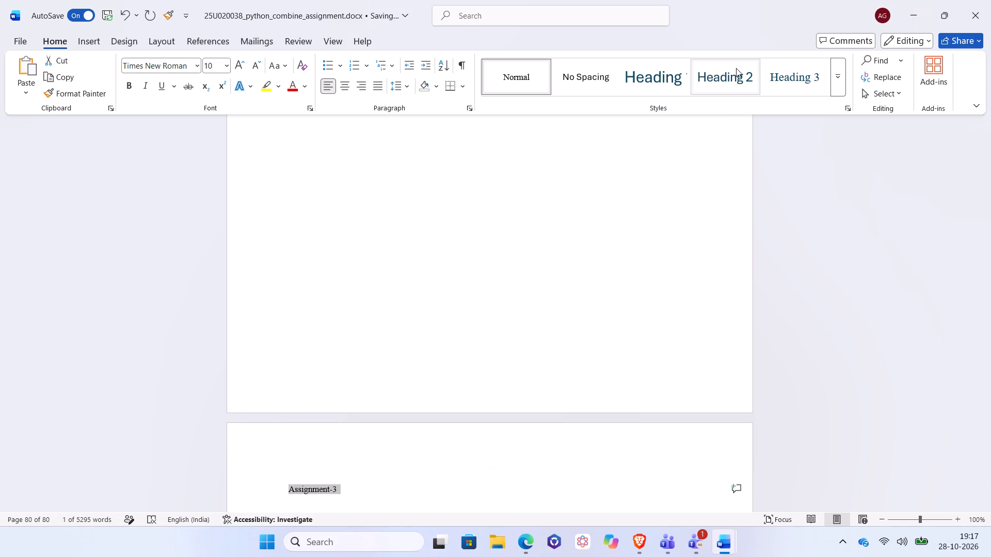
pyautogui.click(743, 75)
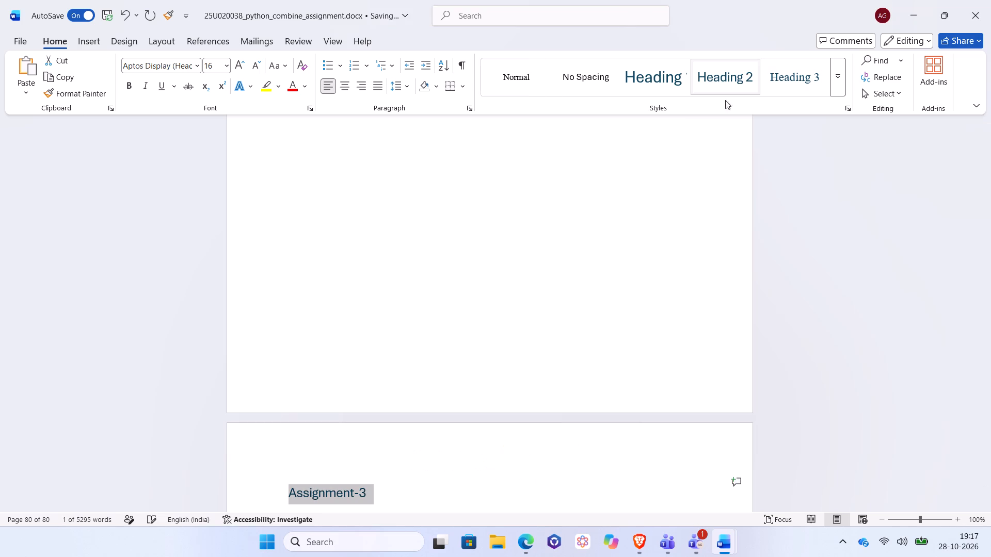
pyautogui.moveTo(409, 477); pyautogui.dragTo(386, 488)
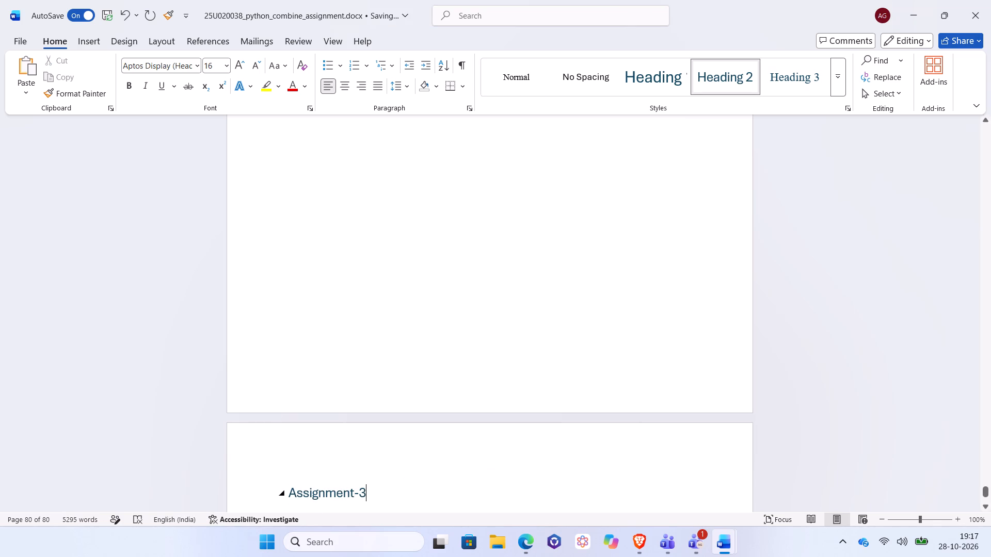
pyautogui.press('Return')
pyautogui.press('Return')
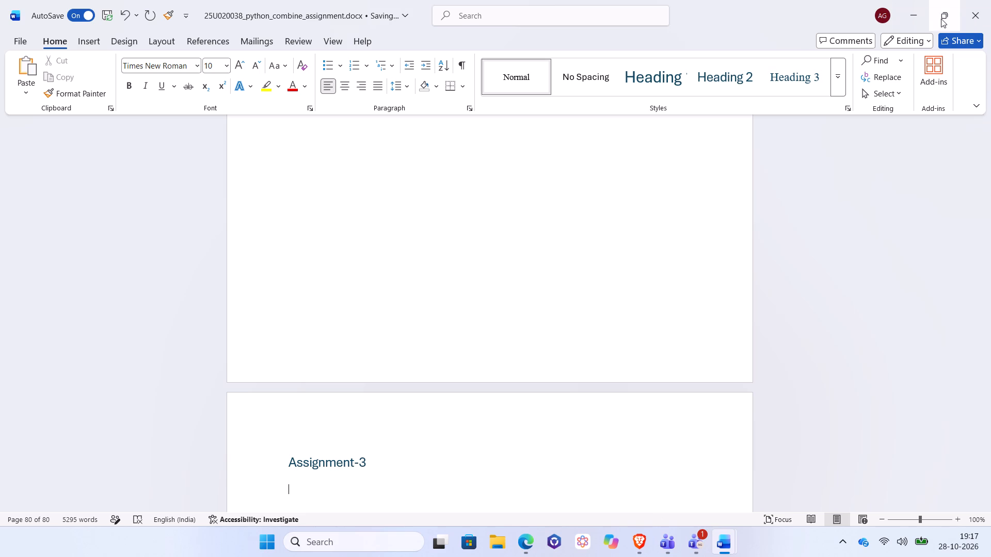
pyautogui.click(921, 7)
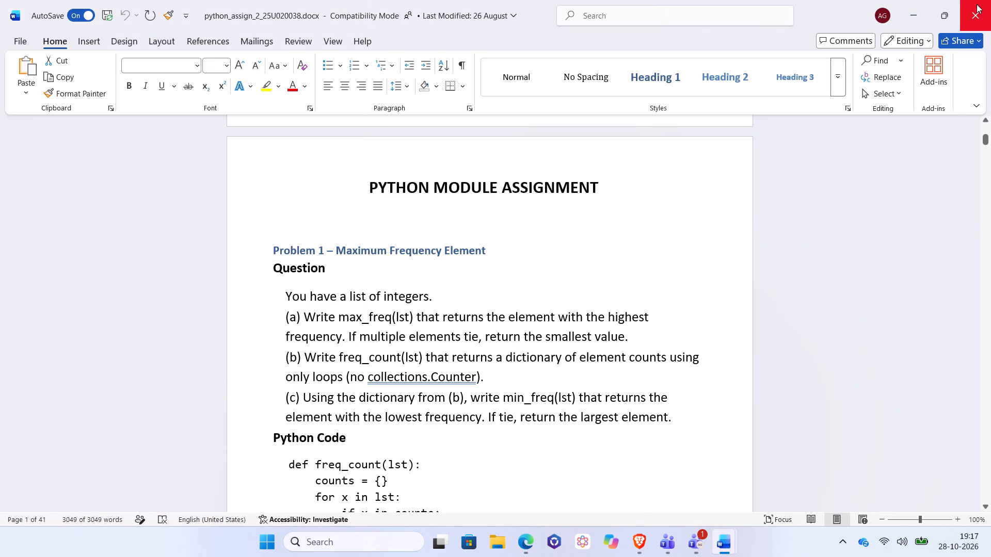
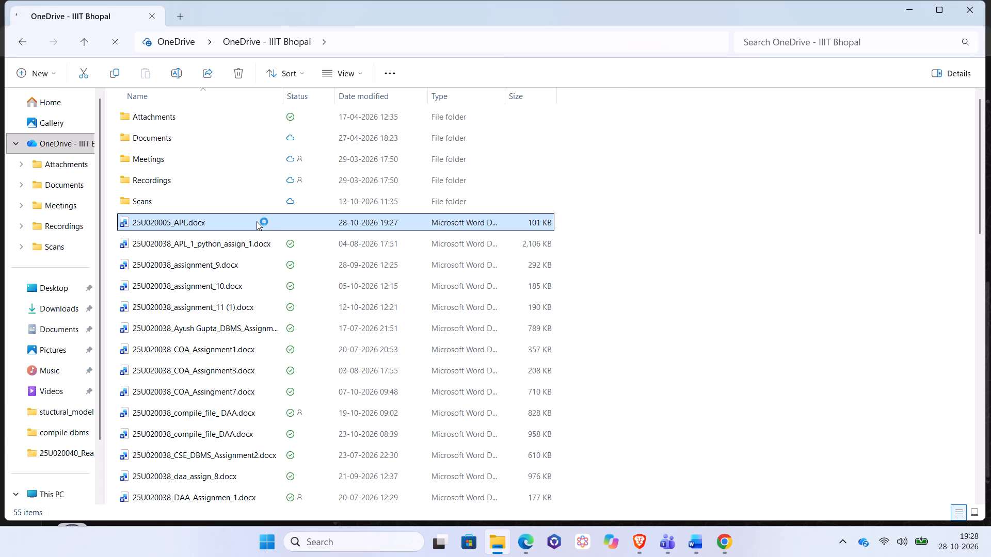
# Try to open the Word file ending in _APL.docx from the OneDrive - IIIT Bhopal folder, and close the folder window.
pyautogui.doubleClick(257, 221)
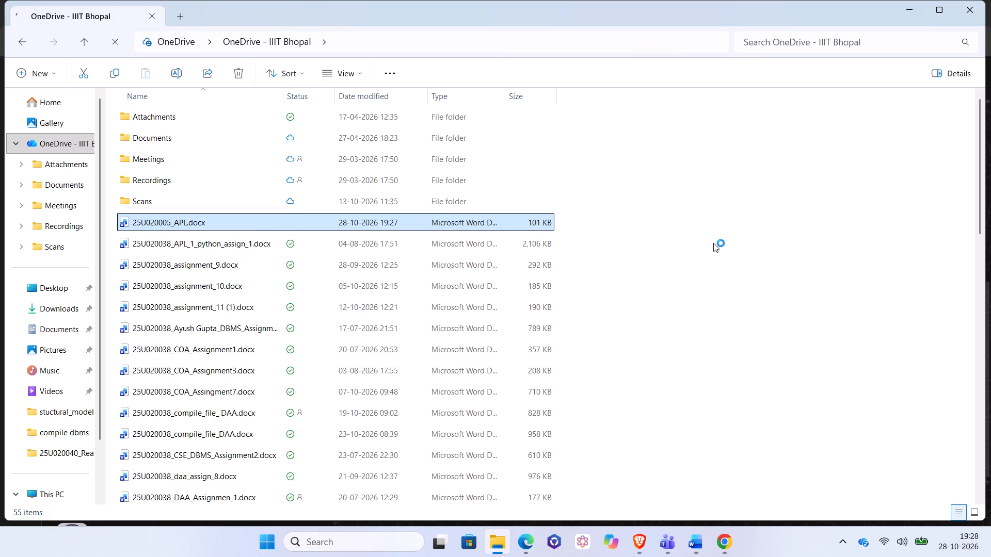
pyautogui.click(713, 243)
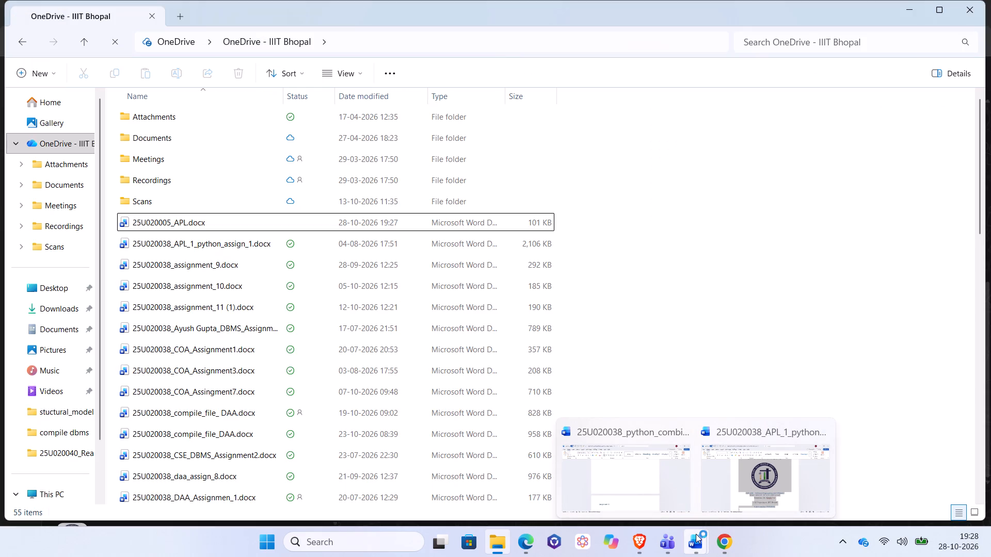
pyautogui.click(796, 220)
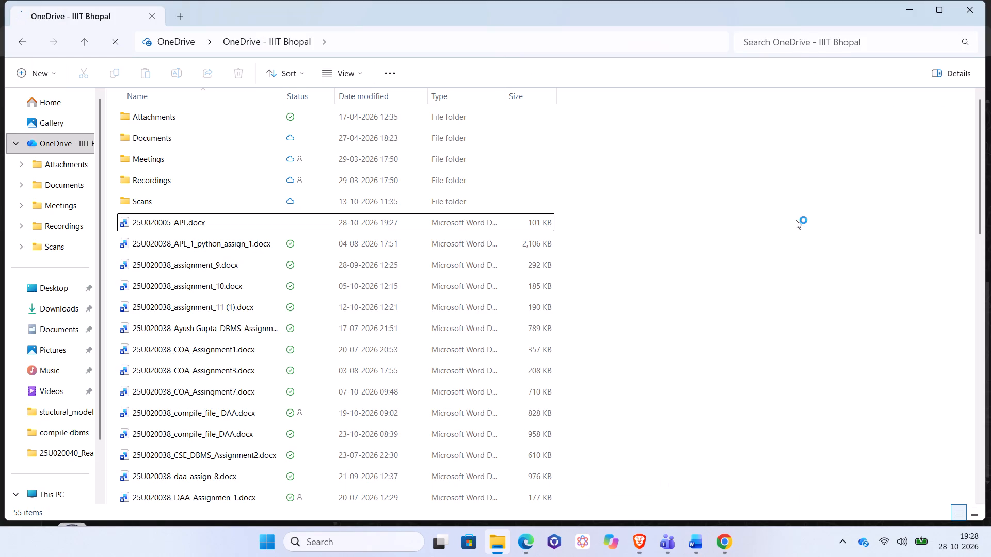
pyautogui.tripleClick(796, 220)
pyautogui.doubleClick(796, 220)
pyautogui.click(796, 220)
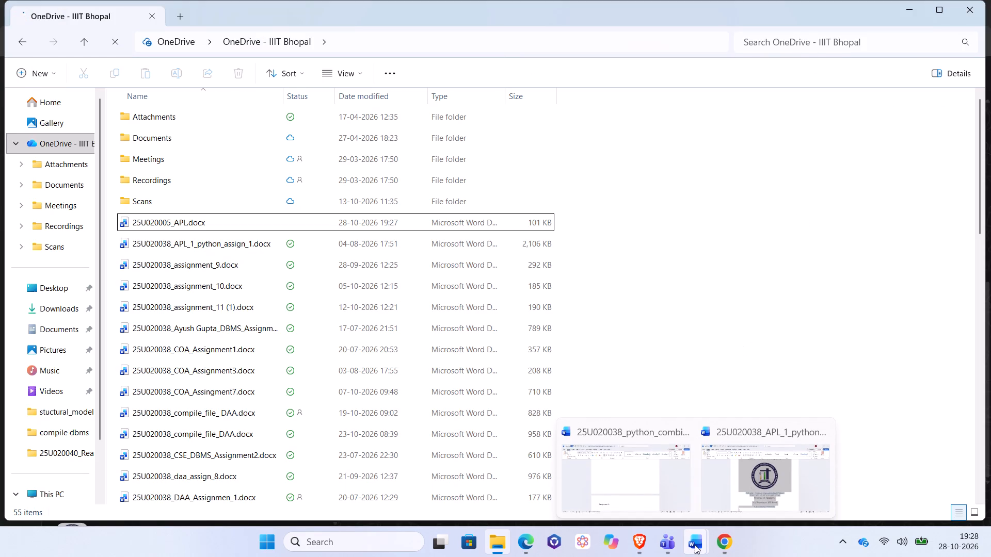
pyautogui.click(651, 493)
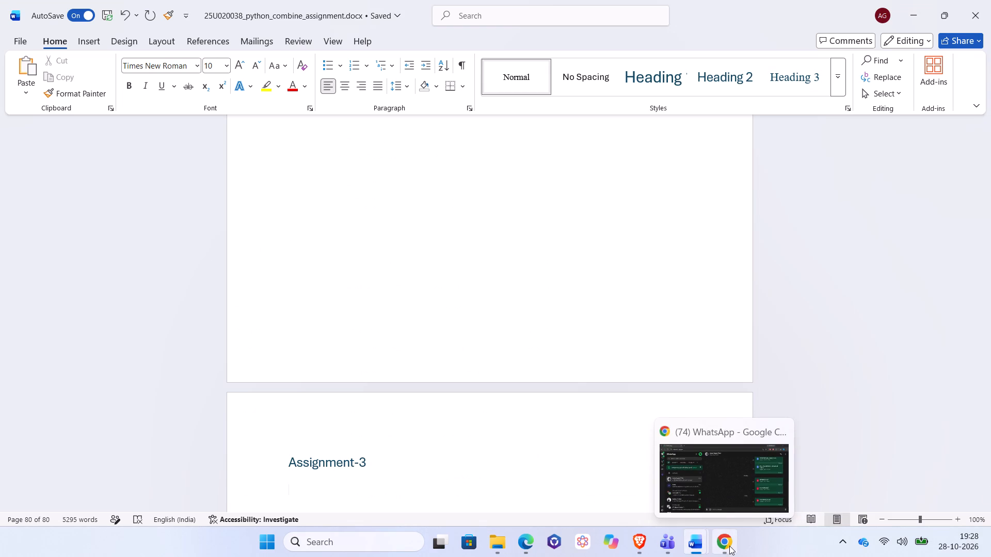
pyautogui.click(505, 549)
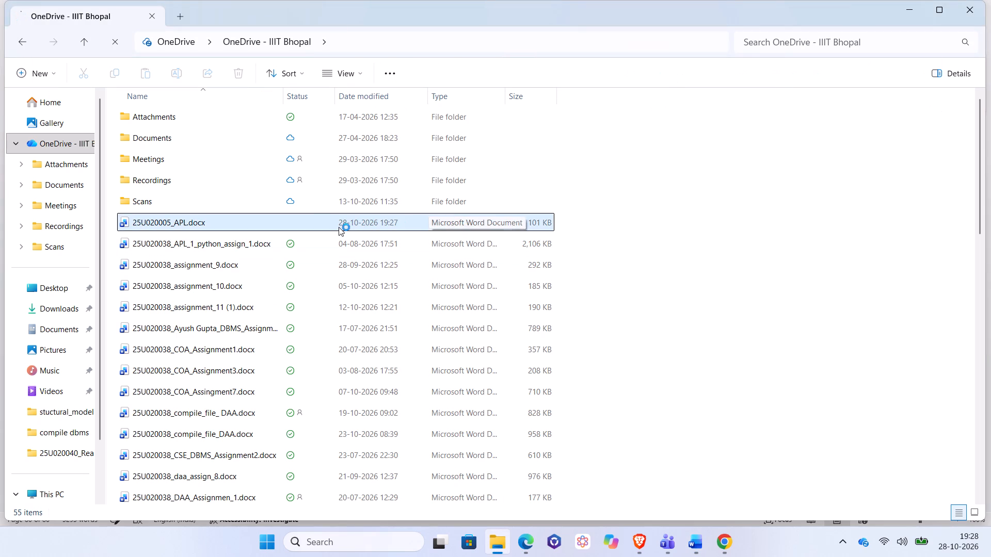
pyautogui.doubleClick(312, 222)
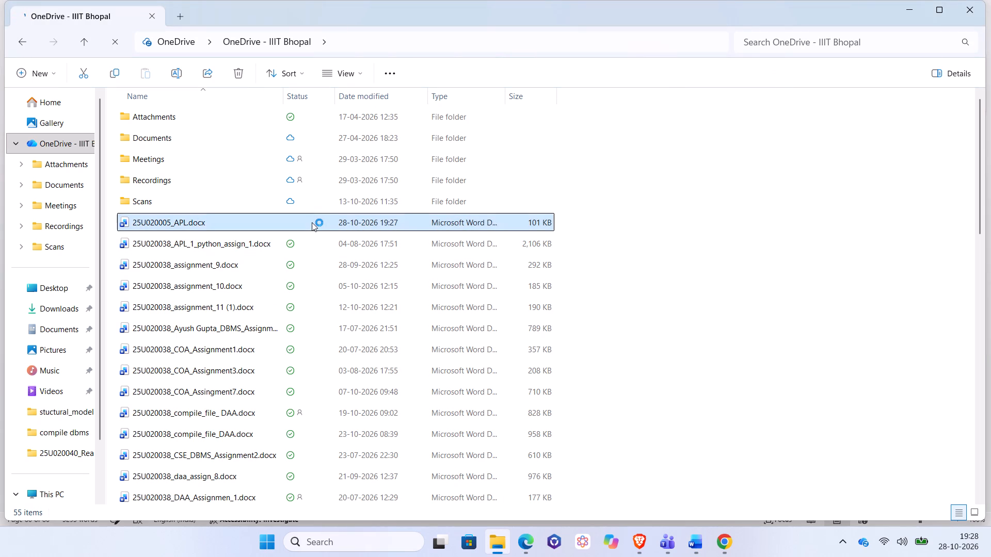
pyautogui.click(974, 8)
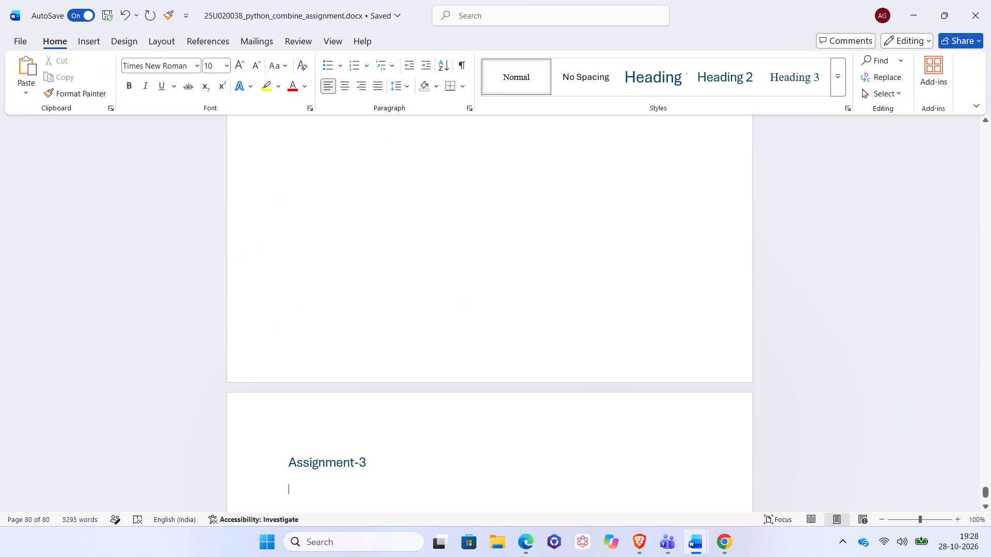
# Reopen the OneDrive - IIIT Bhopal folder in File Explorer and open the Word file ending in _APL.docx.
pyautogui.click(502, 547)
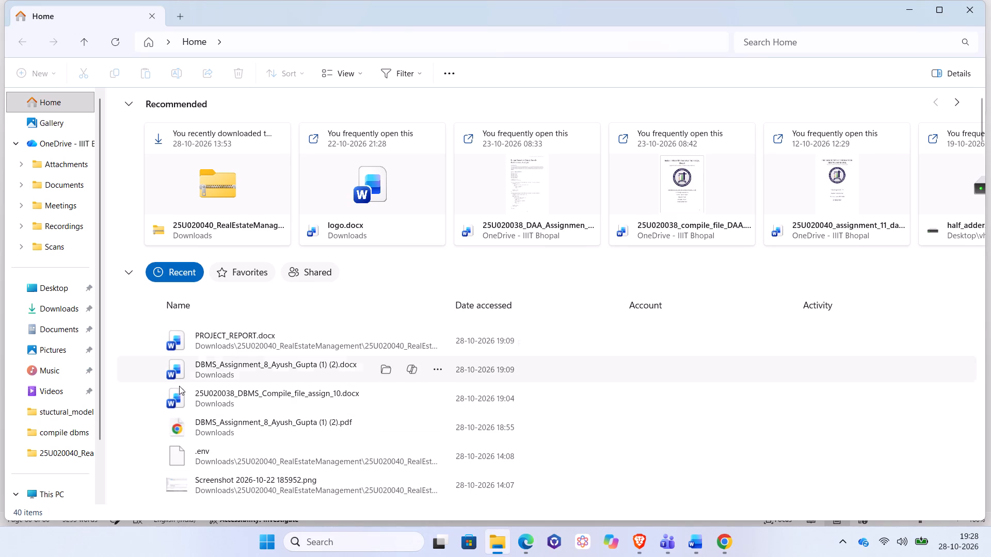
pyautogui.click(66, 145)
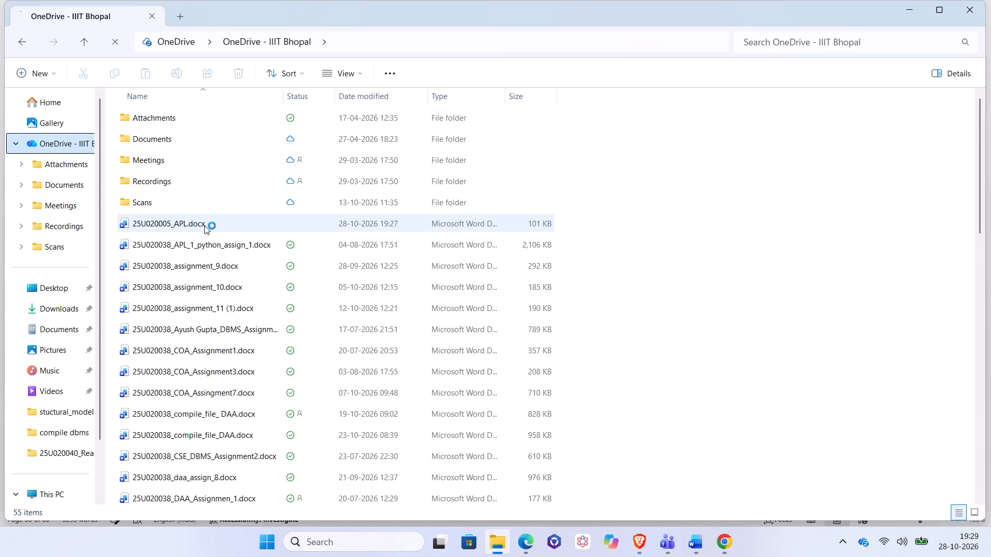
pyautogui.doubleClick(204, 225)
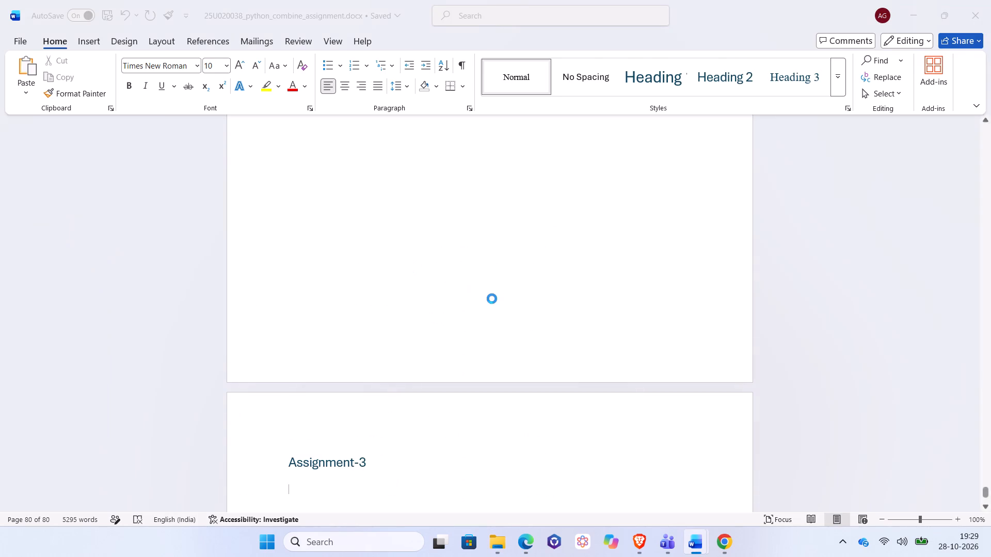
# Copy the assignment from "Q1. Longest Palindromic Substring" through the final Time Complexity line and paste it under Assignment-3 in the combined document.
pyautogui.scroll(-1, 492, 299)
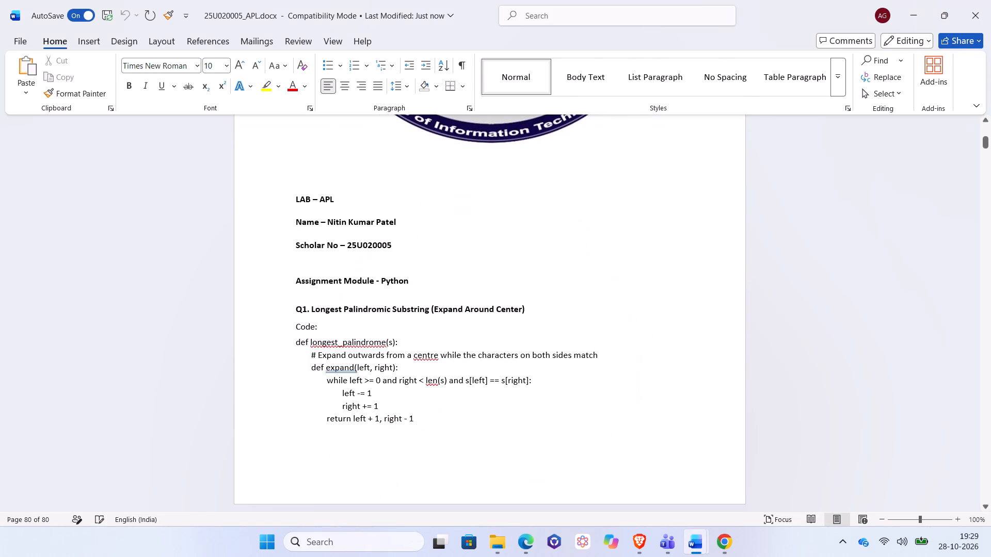
pyautogui.scroll(-1, 492, 299)
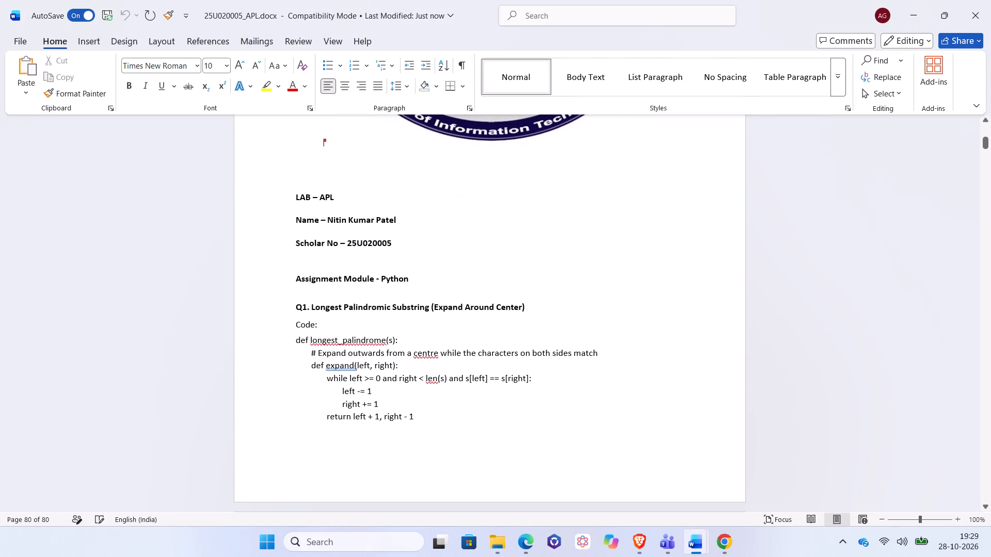
pyautogui.moveTo(293, 306); pyautogui.dragTo(372, 451)
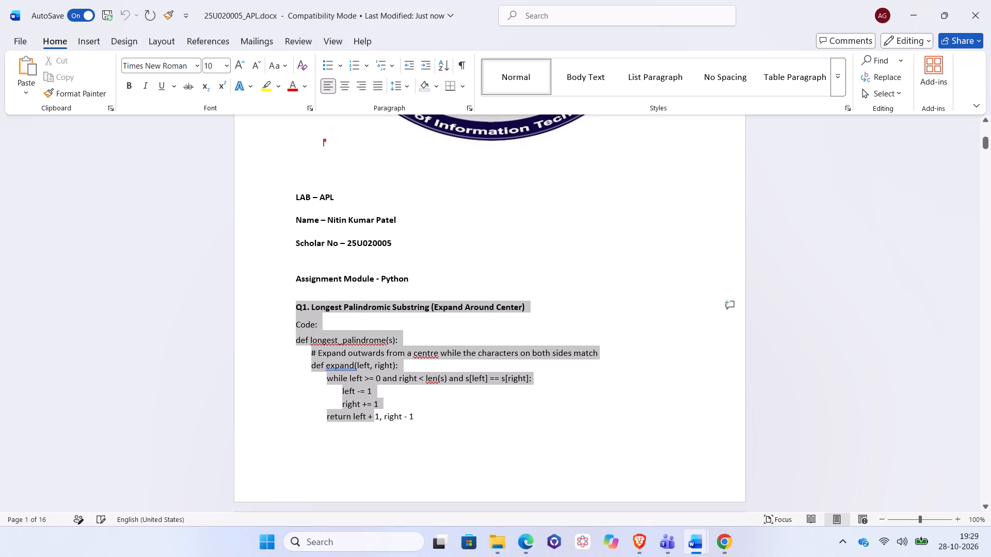
pyautogui.moveTo(372, 451); pyautogui.dragTo(433, 556)
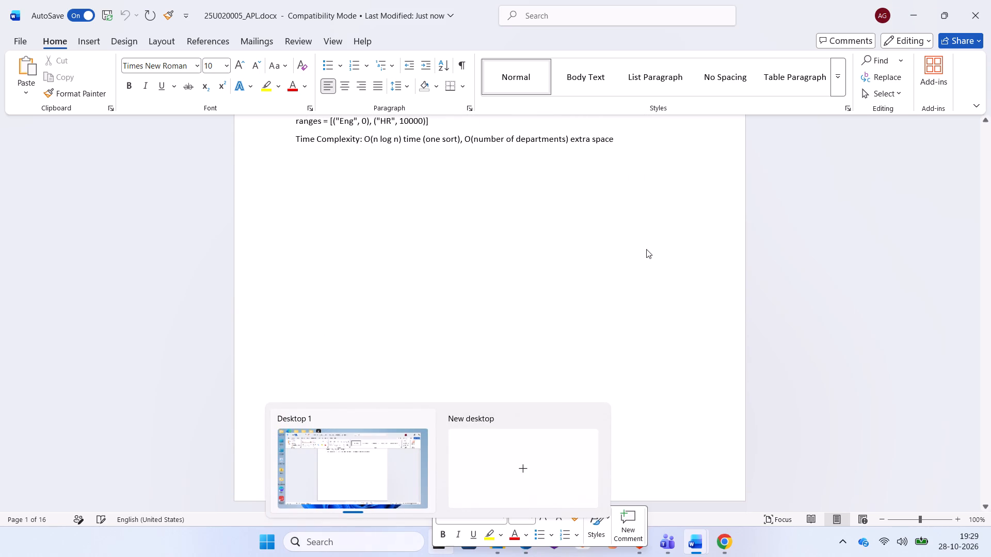
pyautogui.scroll(5, 646, 249)
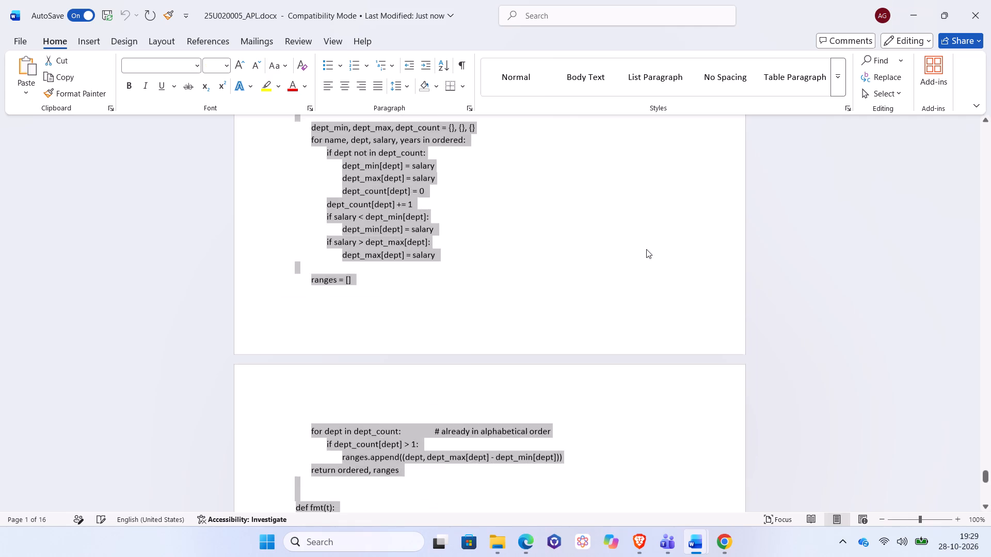
pyautogui.scroll(1, 646, 249)
pyautogui.scroll(-6, 646, 249)
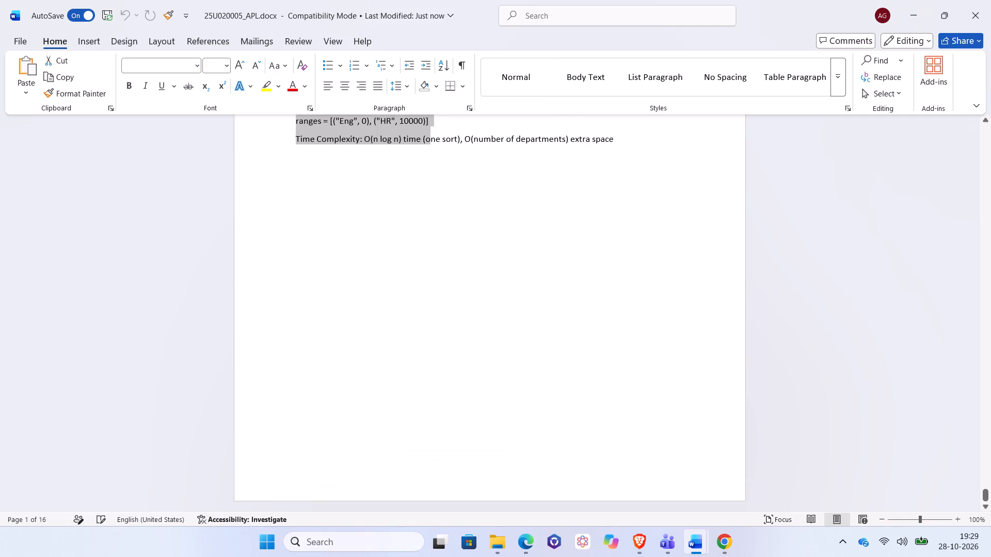
pyautogui.scroll(-1, 646, 249)
pyautogui.hotkey('ctrl', 'c')
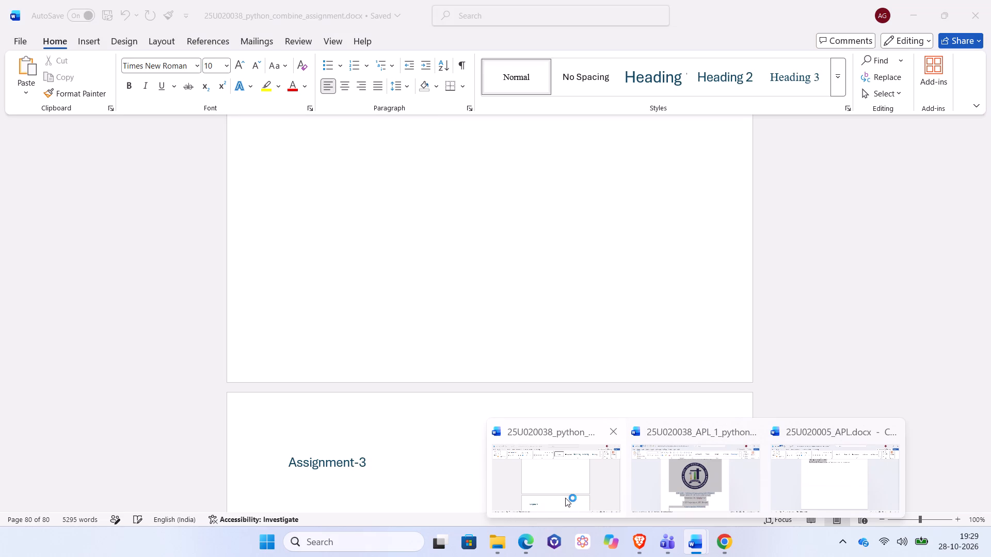
pyautogui.click(565, 498)
pyautogui.hotkey('ctrl', 'v')
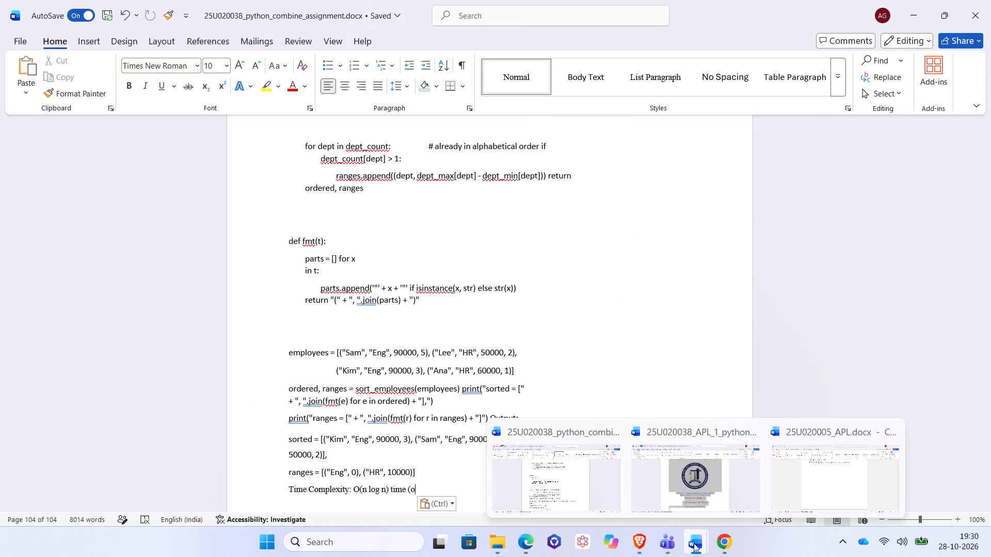
# Replace the truncated final Time Complexity line in the combined document with the complete line copied from the _APL.docx source.
pyautogui.click(849, 477)
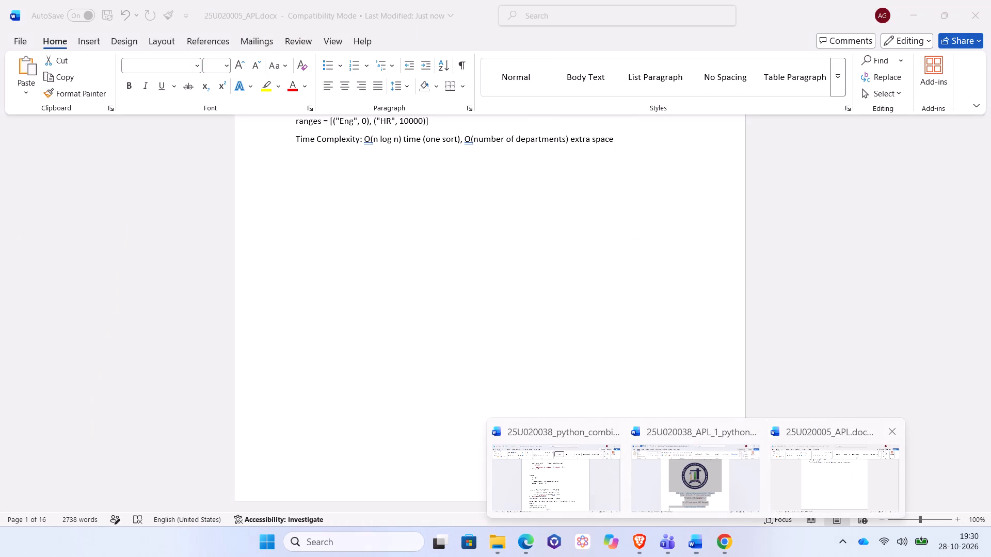
pyautogui.click(281, 179)
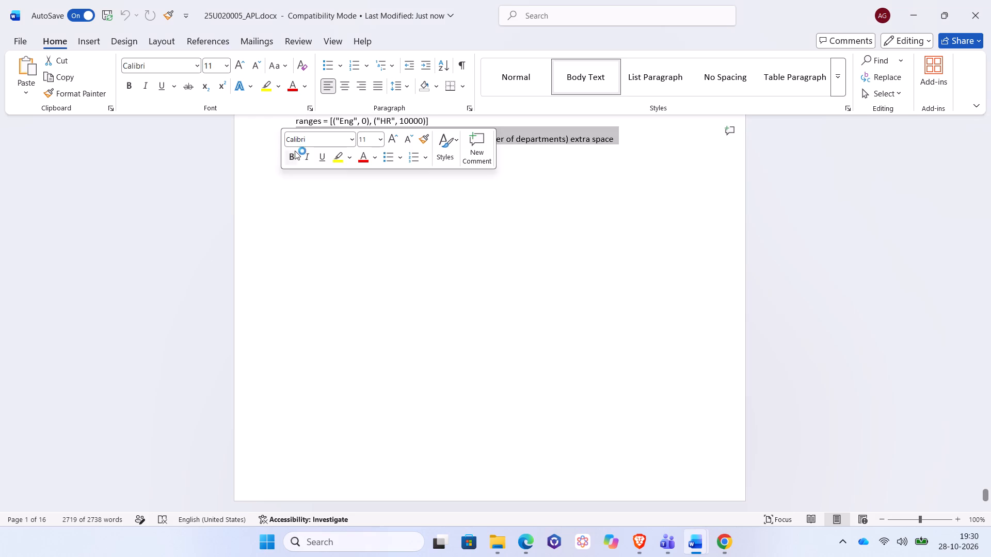
pyautogui.click(365, 284)
pyautogui.moveTo(295, 139); pyautogui.dragTo(632, 141)
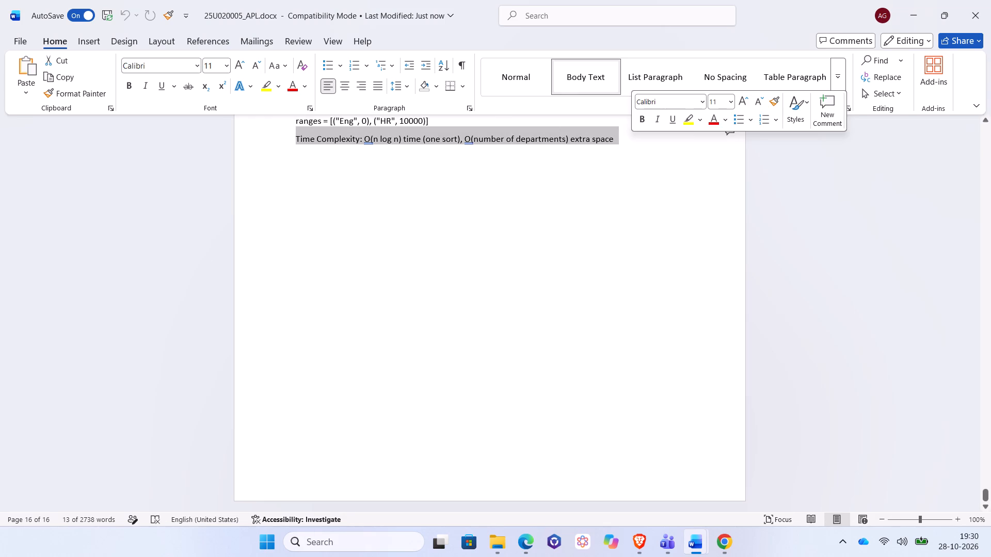
pyautogui.hotkey('ctrl', 'c')
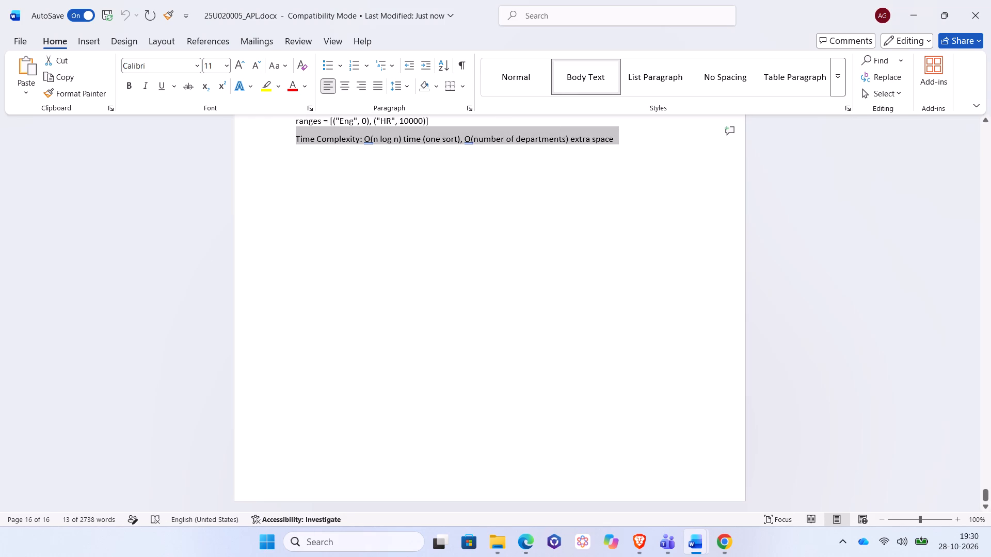
pyautogui.click(570, 490)
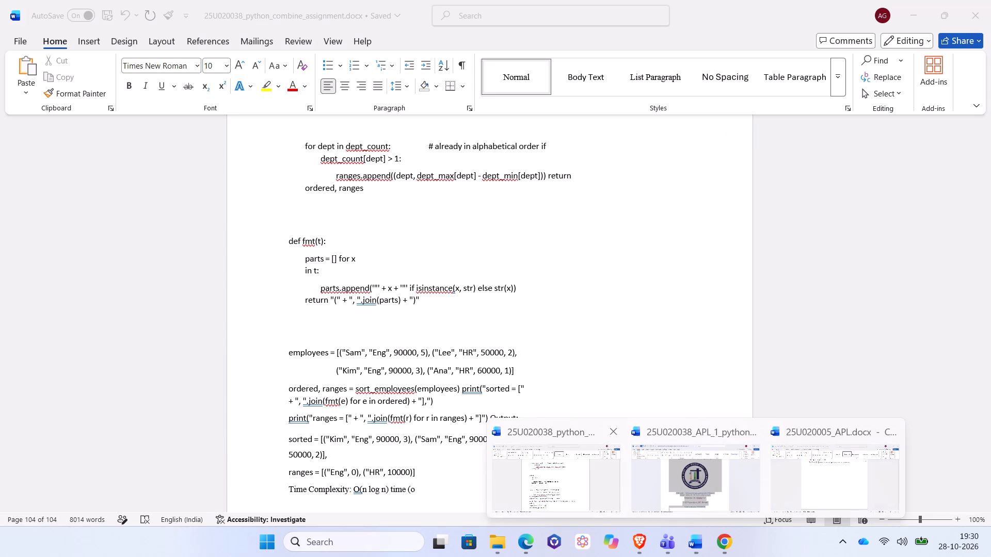
pyautogui.moveTo(287, 486); pyautogui.dragTo(391, 492)
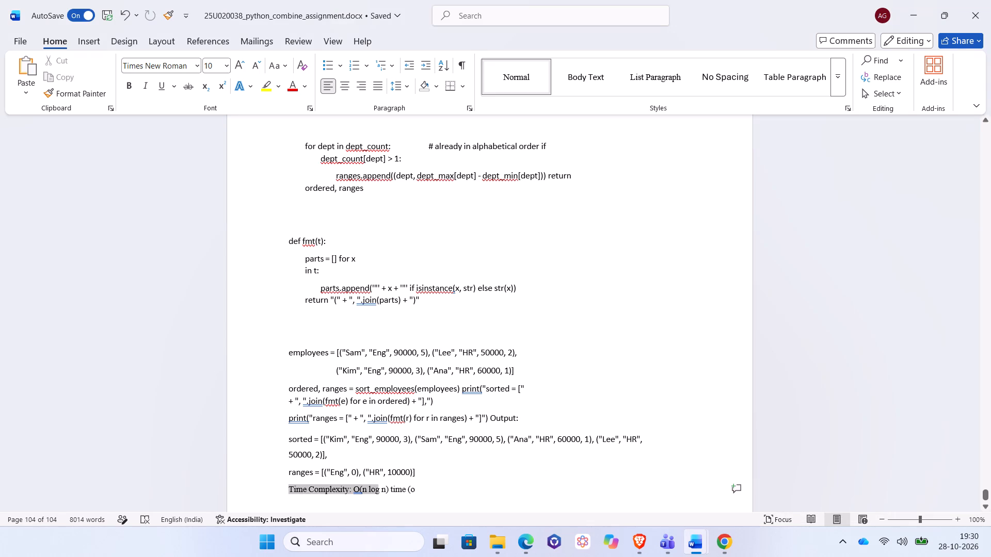
pyautogui.moveTo(391, 492); pyautogui.dragTo(433, 496)
pyautogui.hotkey('ctrl', 'v')
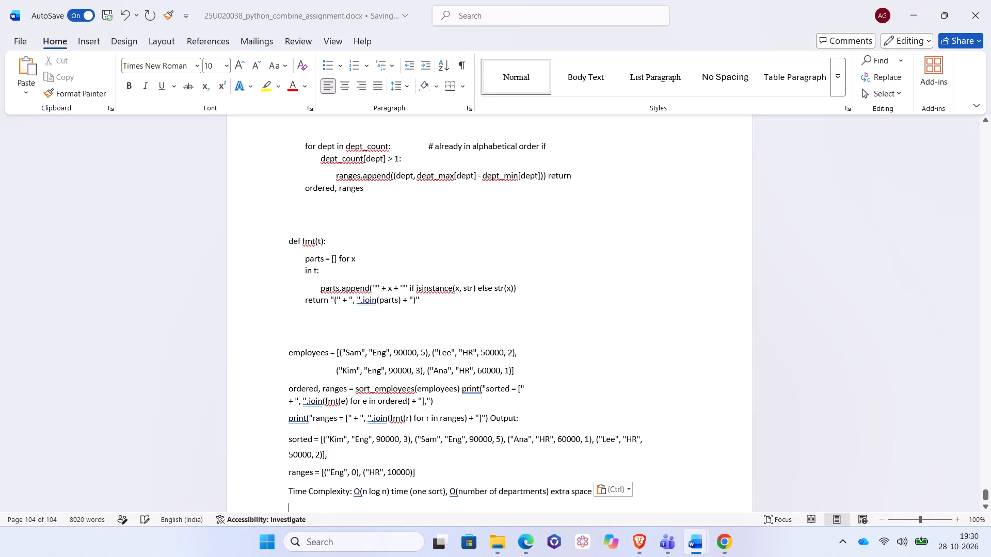
# Cut the line "Module 1: Python Lab – All "Try It Yourself" Exercises" from the combined document's cover page.
pyautogui.scroll(5, 433, 496)
pyautogui.scroll(-1, 433, 496)
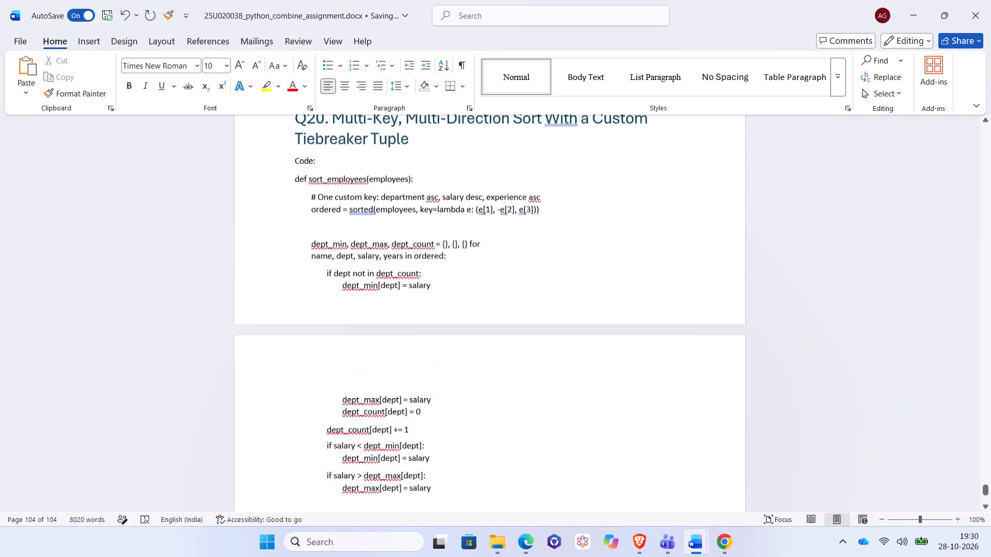
pyautogui.scroll(7, 433, 496)
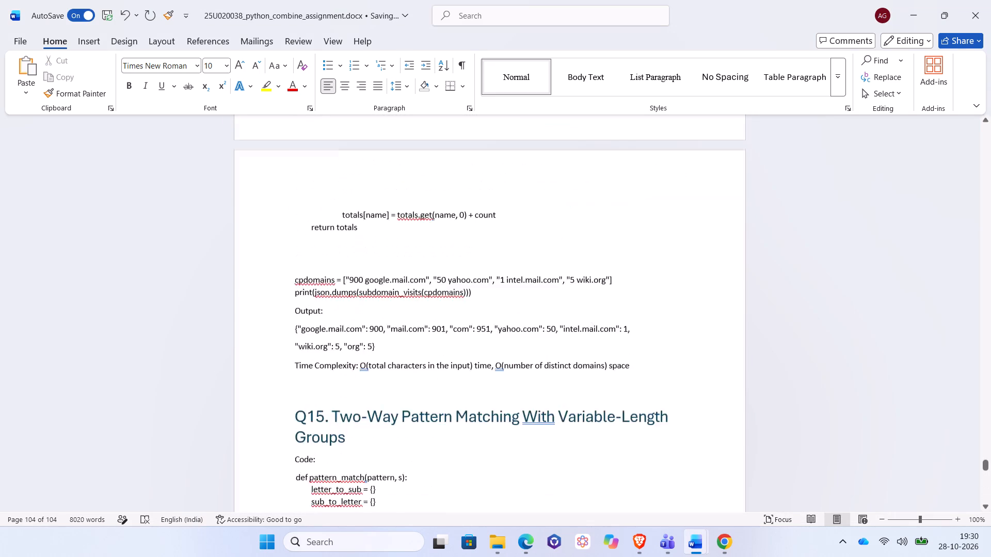
pyautogui.scroll(7, 433, 496)
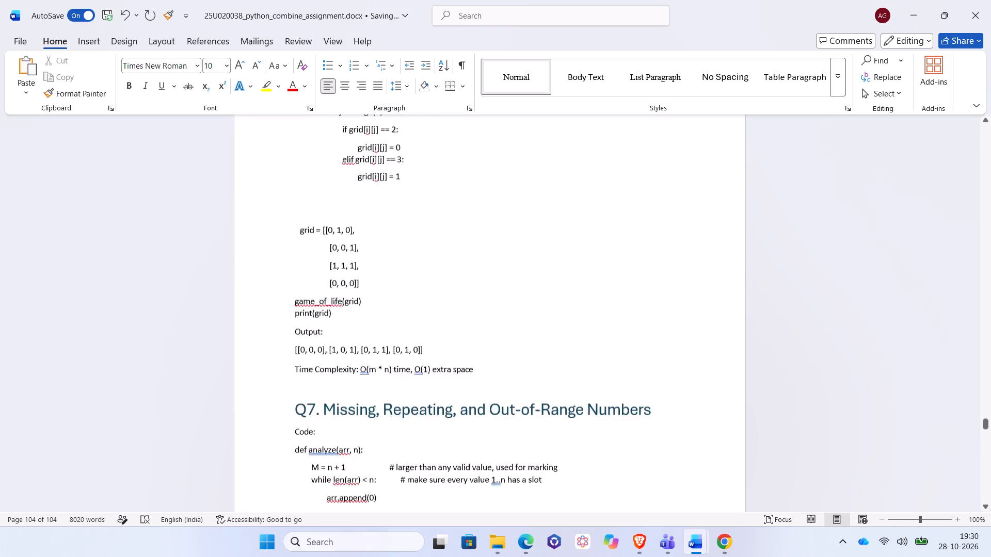
pyautogui.scroll(8, 433, 496)
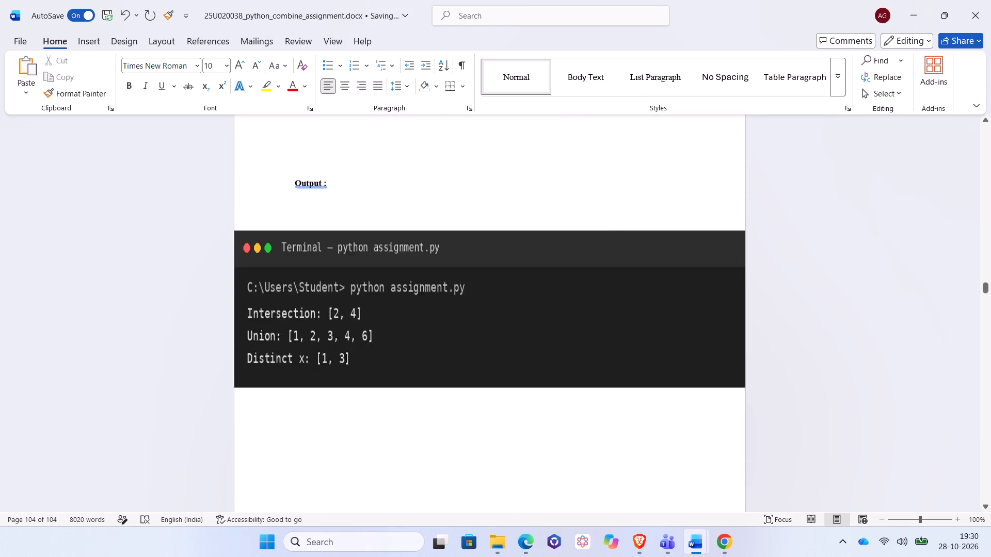
pyautogui.scroll(14, 433, 496)
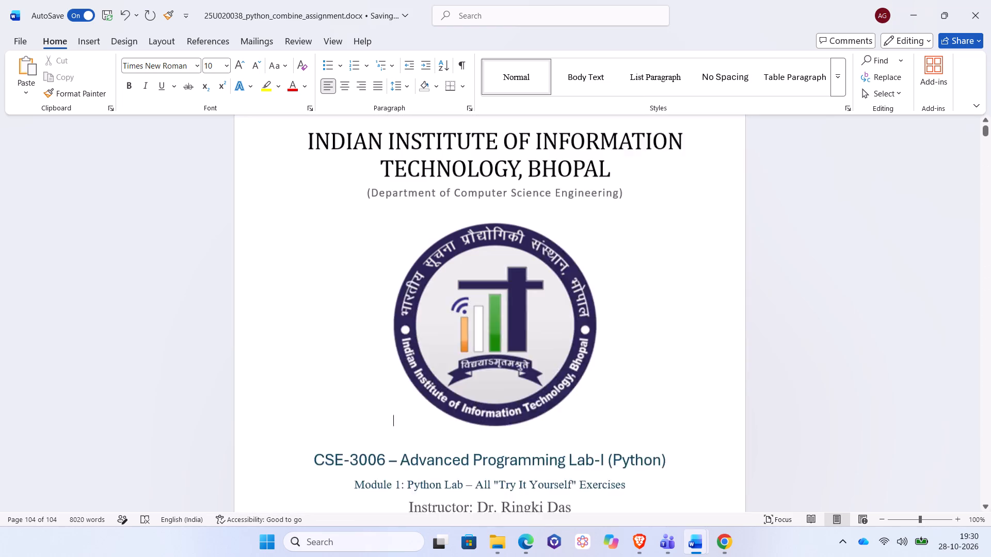
pyautogui.scroll(3, 433, 496)
pyautogui.scroll(-1, 433, 496)
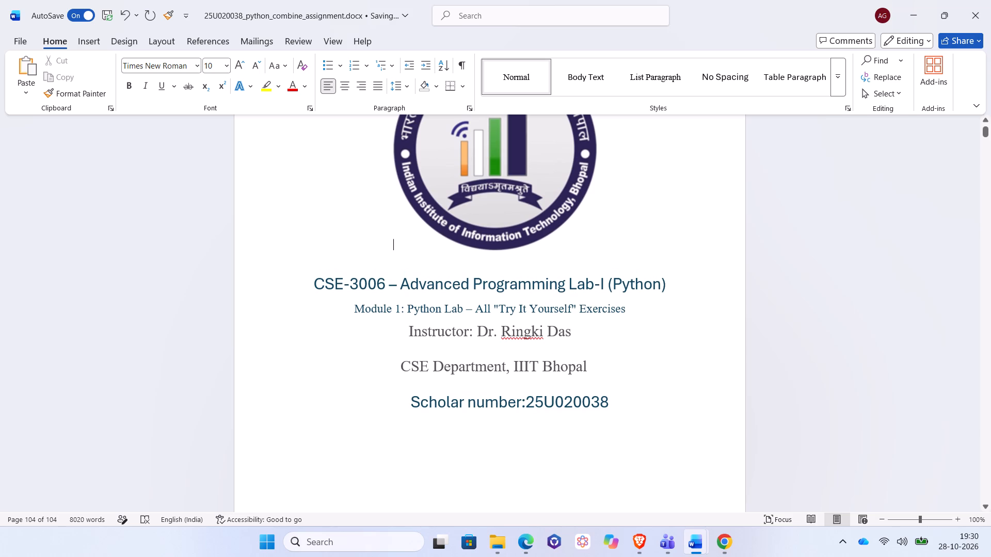
pyautogui.moveTo(627, 307); pyautogui.dragTo(373, 310, button='right')
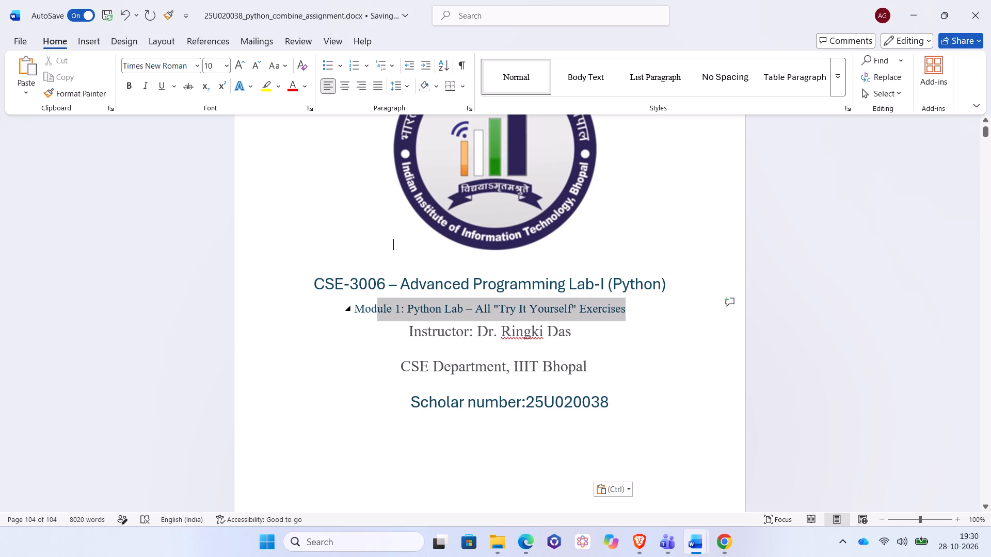
pyautogui.moveTo(373, 310); pyautogui.dragTo(357, 306, button='right')
pyautogui.hotkey('ctrl', 'x')
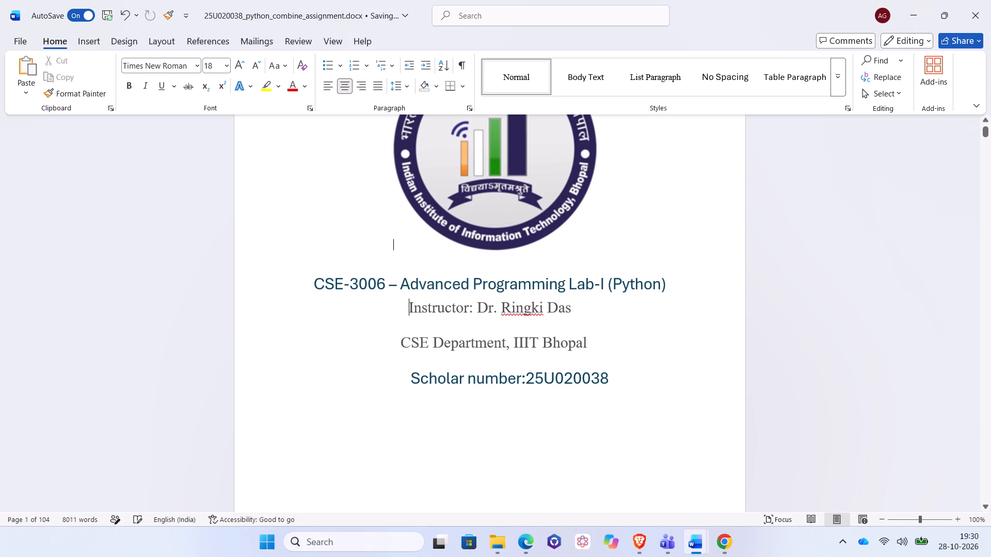
# Add the line "COMBINE ALL ASSIGNMENT" on the cover page between the CSE-3006 course title and the instructor line.
pyautogui.click(668, 282)
pyautogui.press('Return')
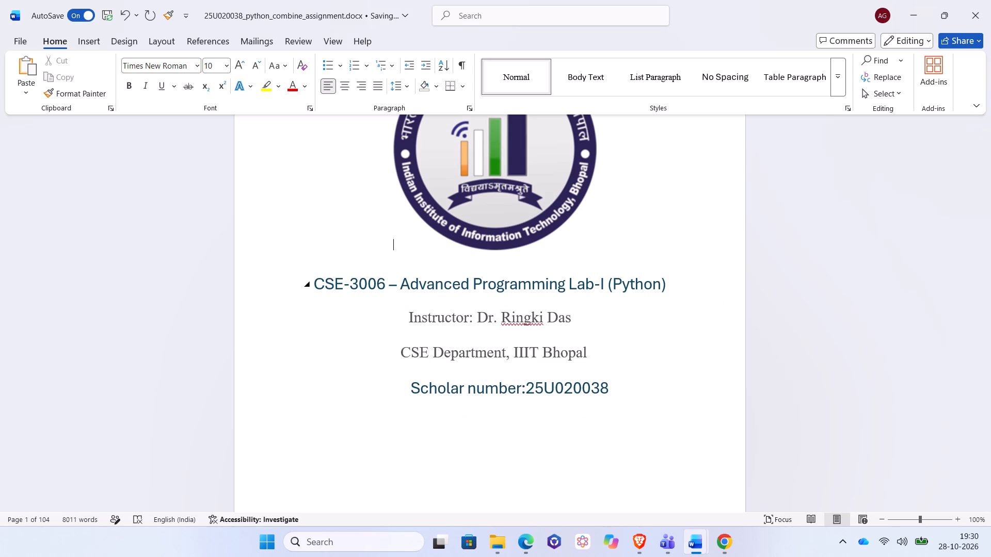
pyautogui.press('Return')
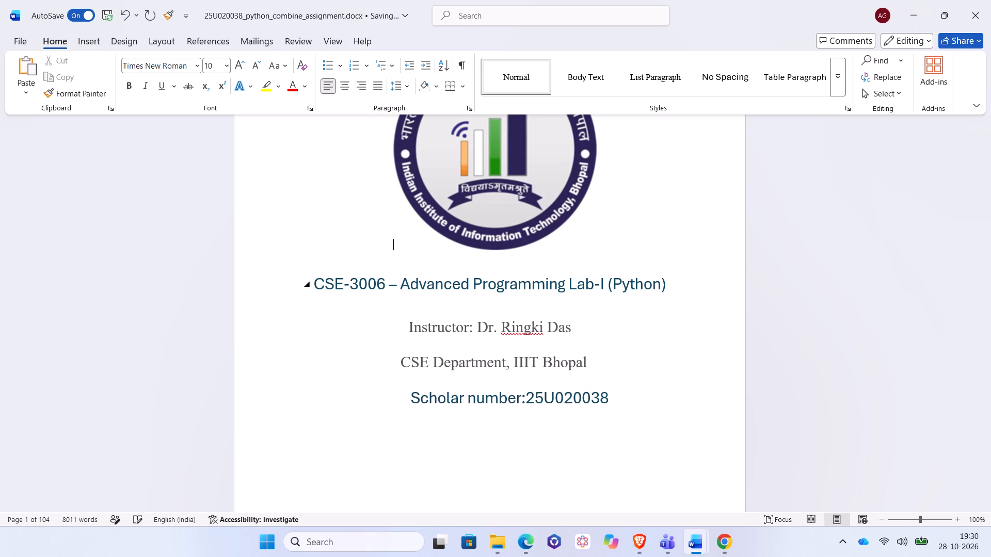
pyautogui.write('CO')
pyautogui.write('MBINE ALL')
pyautogui.press('space')
pyautogui.write('ASSI')
pyautogui.write('GNMN')
pyautogui.press('BackSpace')
pyautogui.write('ENT')
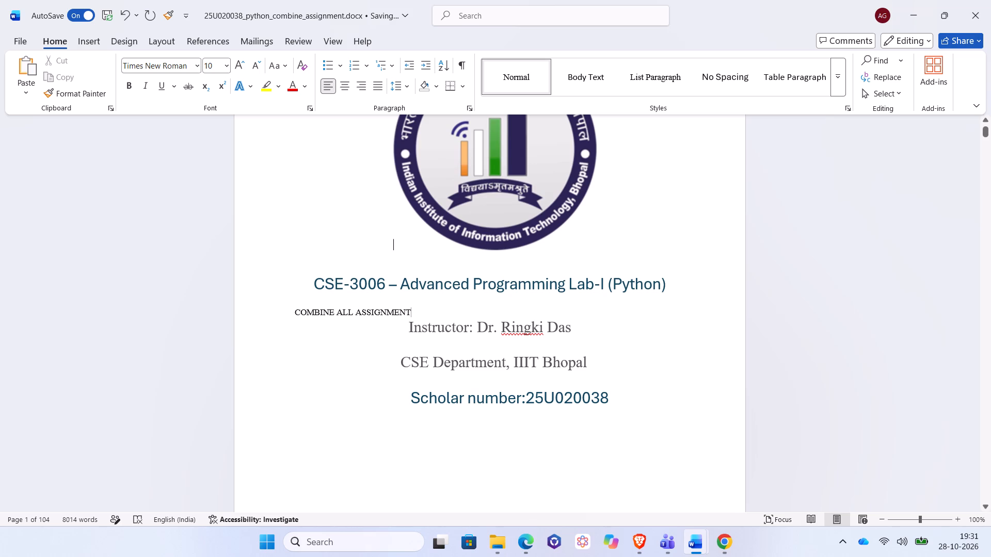
# Apply the Heading 1 style to the "COMBINE ALL ASSIGNMENT" line on the cover page.
pyautogui.moveTo(295, 312); pyautogui.dragTo(401, 312)
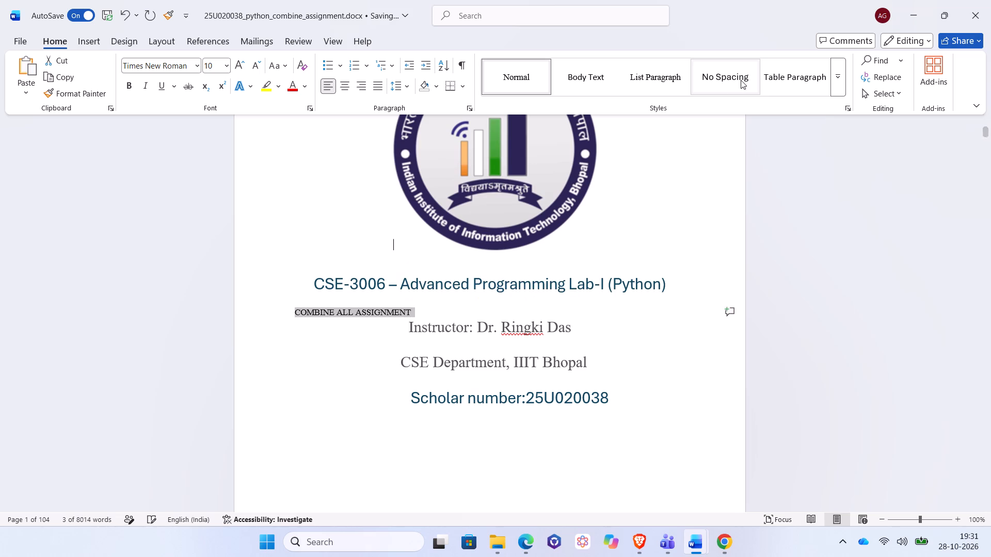
pyautogui.click(833, 74)
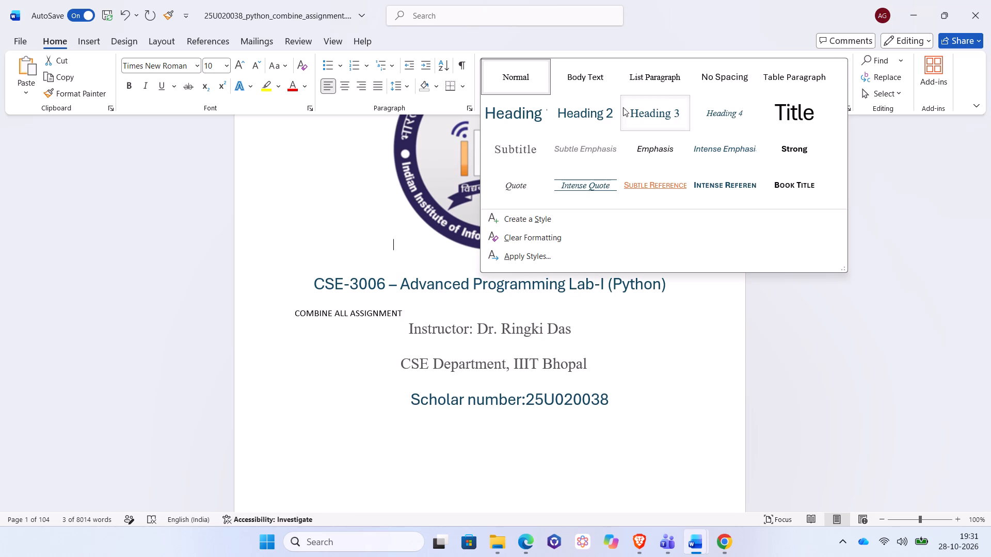
pyautogui.click(505, 122)
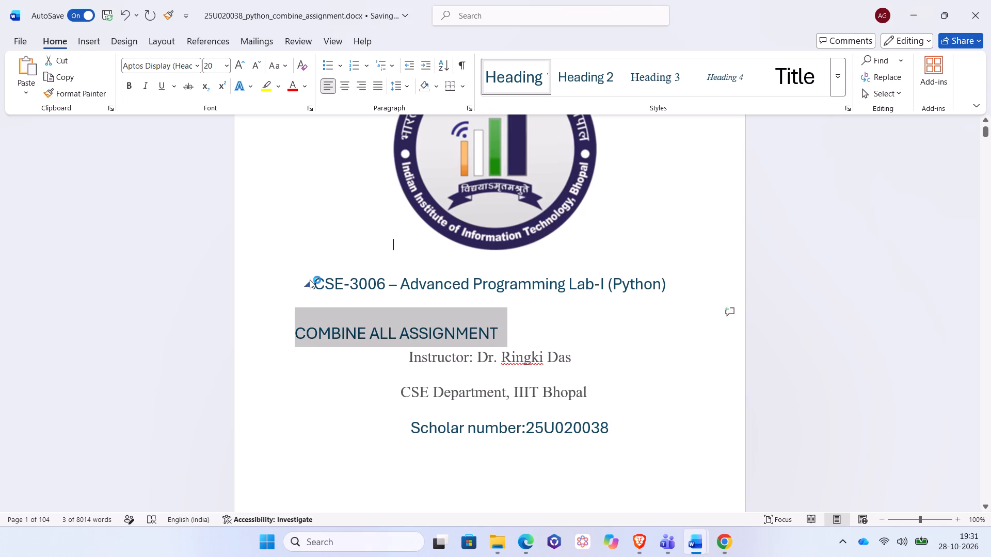
# Centre all cover page text from the CSE-3006 course title through the scholar number line.
pyautogui.moveTo(283, 273); pyautogui.dragTo(404, 395)
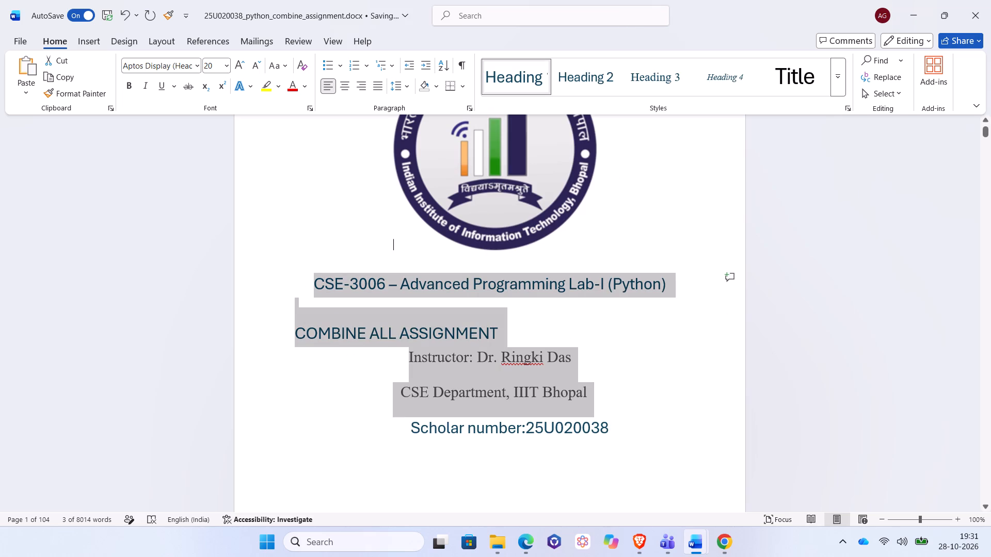
pyautogui.moveTo(404, 395); pyautogui.dragTo(479, 433)
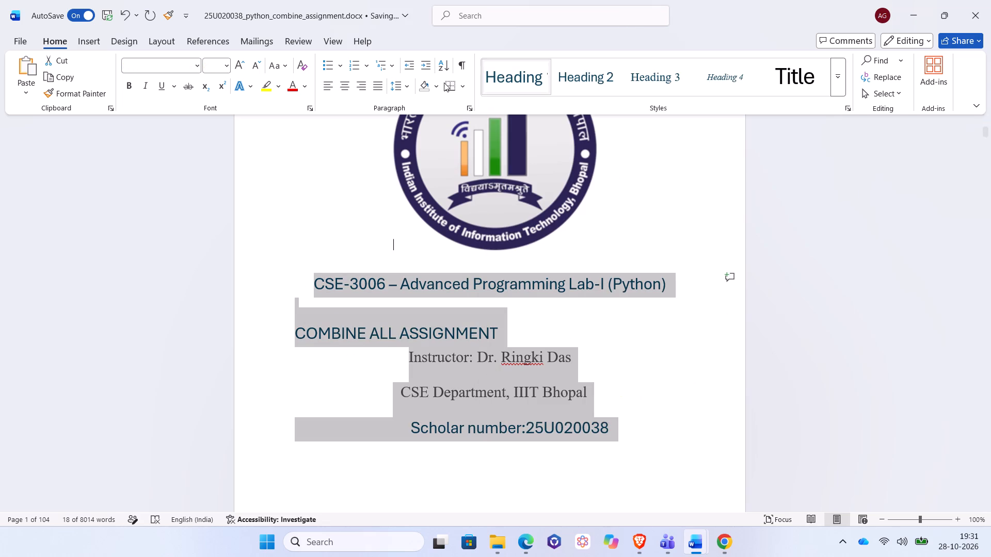
pyautogui.click(343, 85)
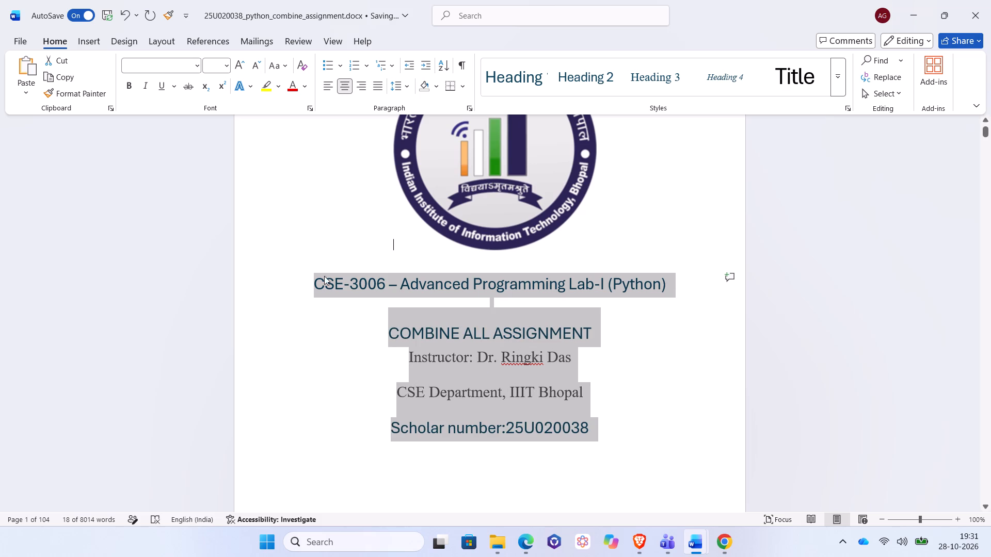
pyautogui.click(343, 358)
# Look through the combined document from the cover page to its last page, checking the content and page layout.
pyautogui.scroll(-1, 343, 358)
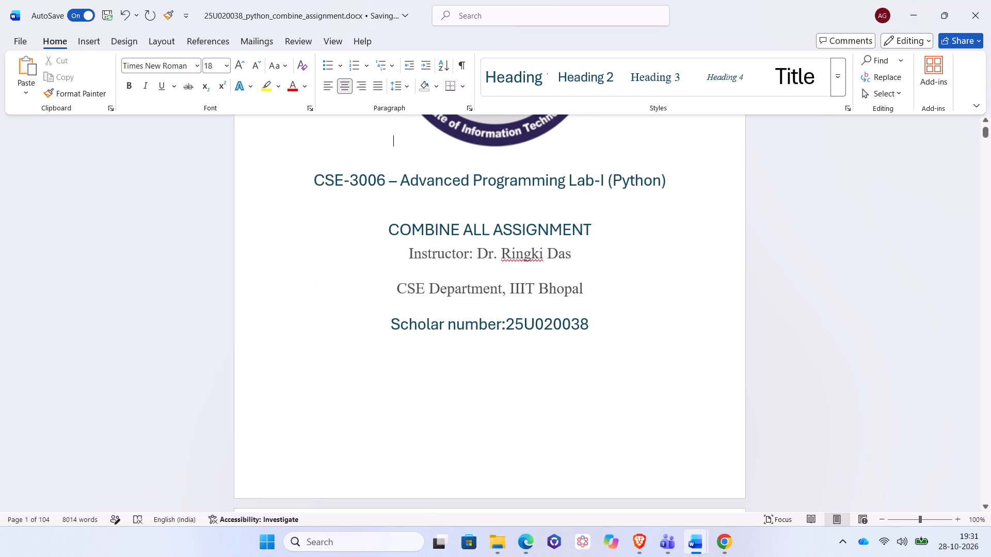
pyautogui.scroll(-1, 343, 358)
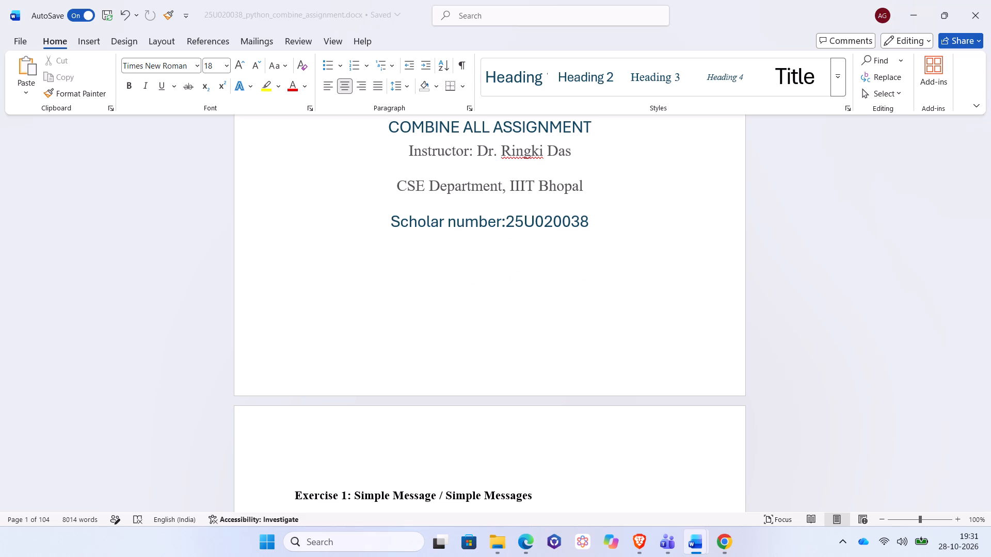
pyautogui.scroll(-7, 343, 358)
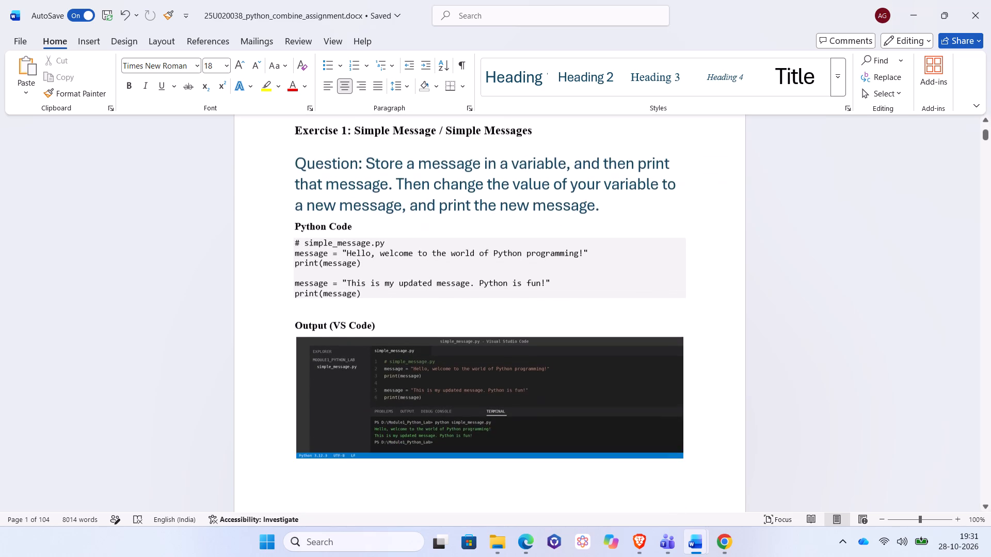
pyautogui.scroll(-10, 343, 358)
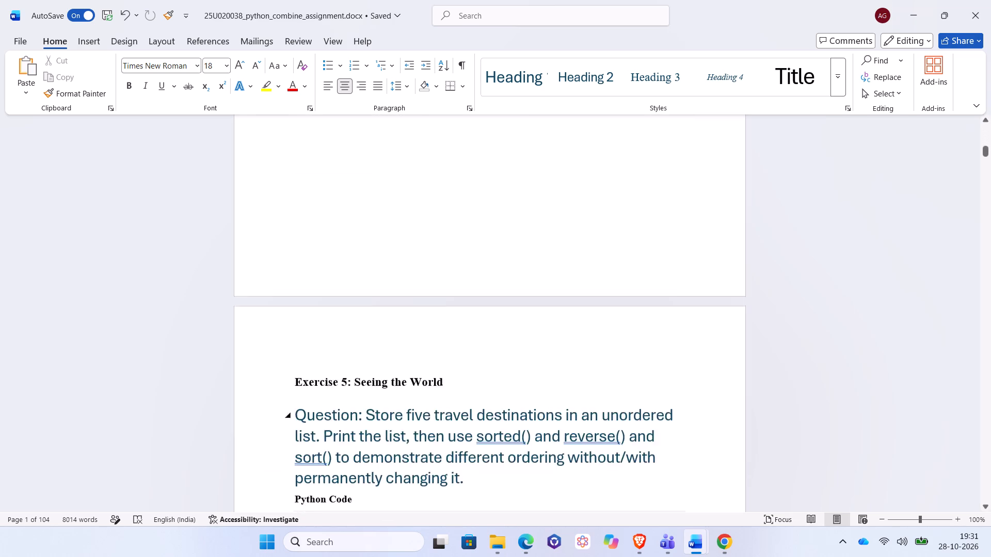
pyautogui.scroll(-10, 343, 358)
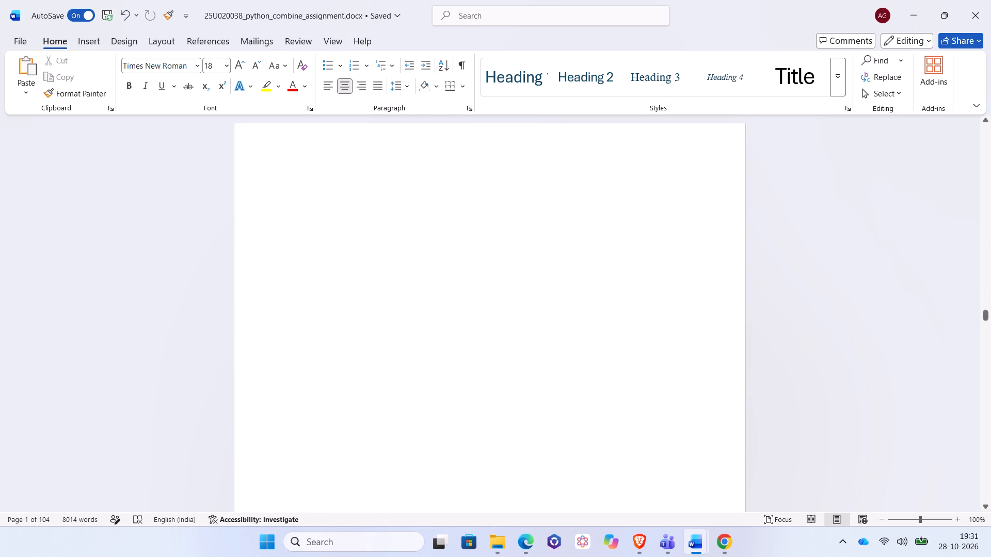
pyautogui.scroll(-10, 343, 358)
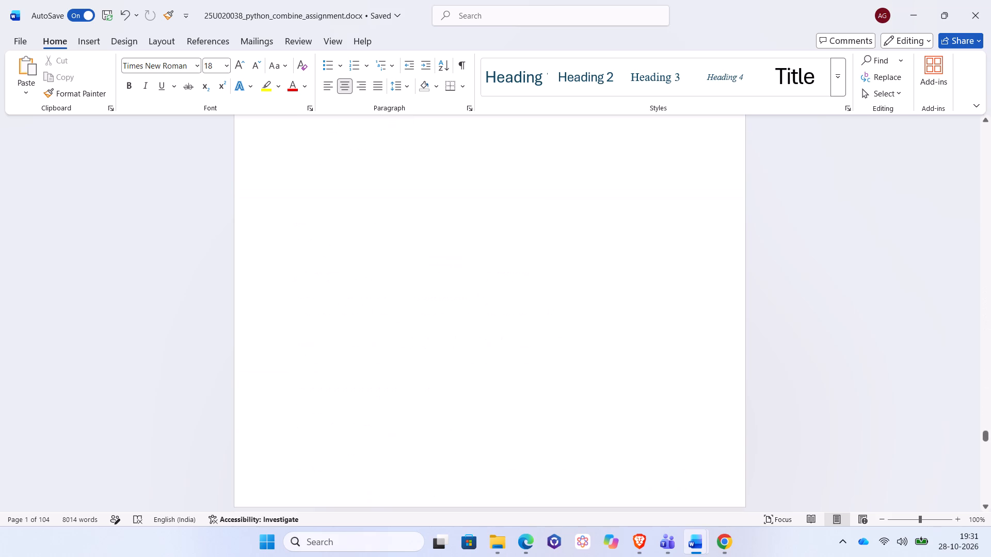
pyautogui.scroll(-3, 343, 358)
pyautogui.scroll(4, 343, 358)
pyautogui.scroll(-1, 343, 358)
pyautogui.scroll(1, 343, 358)
pyautogui.scroll(-2, 343, 358)
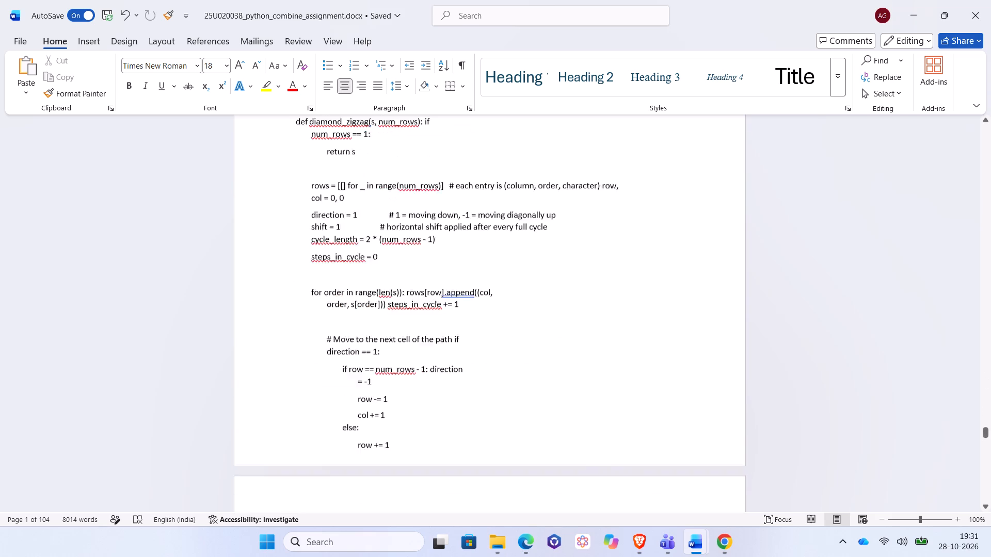
pyautogui.scroll(-6, 343, 358)
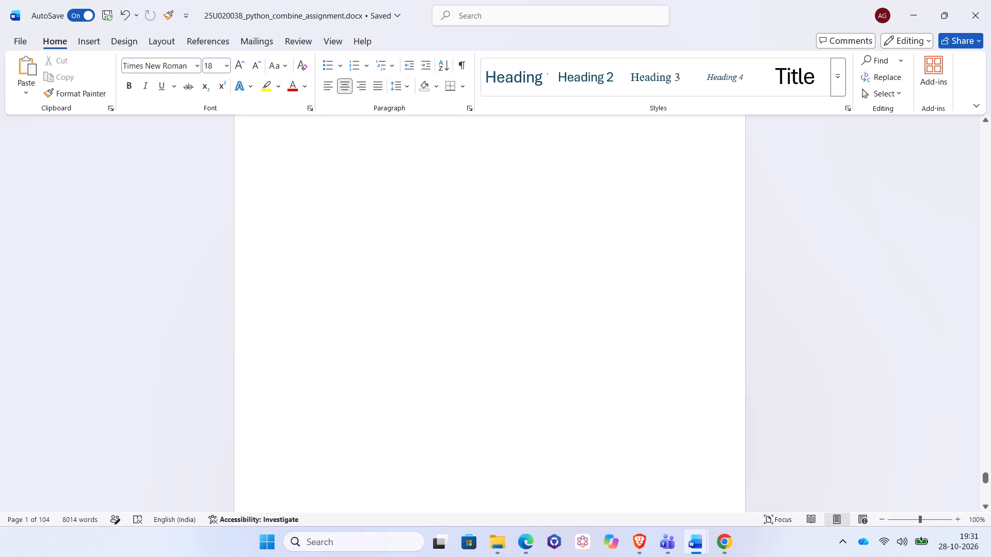
pyautogui.scroll(1, 344, 358)
pyautogui.scroll(-15, 347, 394)
pyautogui.scroll(-6, 347, 394)
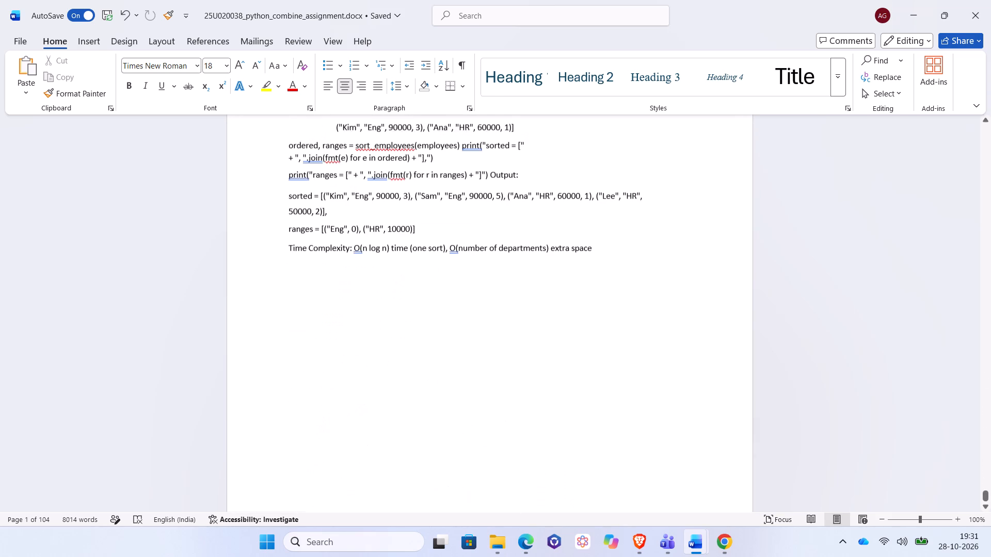
pyautogui.scroll(-4, 347, 394)
pyautogui.scroll(7, 347, 394)
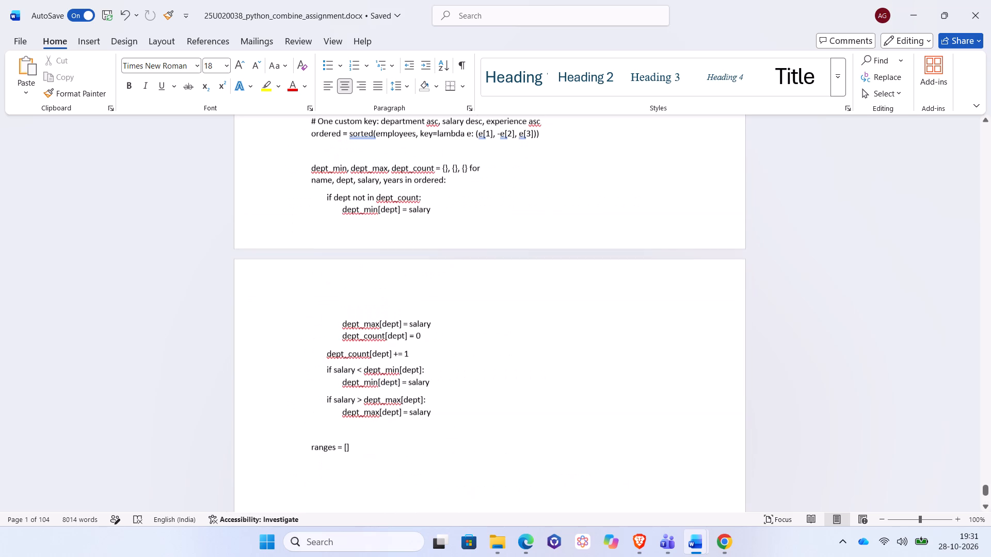
pyautogui.hscroll(1, 347, 394)
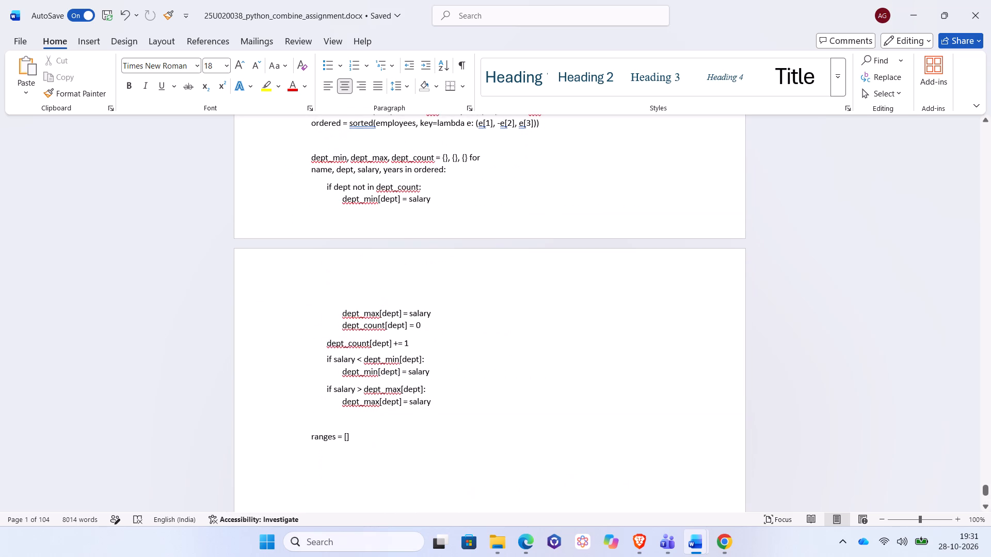
pyautogui.scroll(-3, 347, 394)
pyautogui.scroll(1, 347, 394)
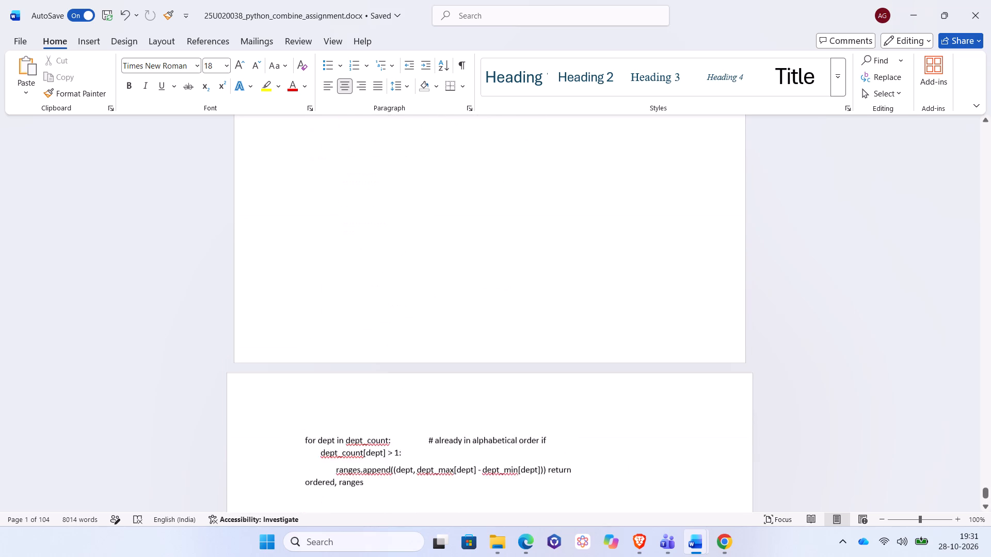
pyautogui.scroll(2, 347, 394)
pyautogui.scroll(-2, 347, 394)
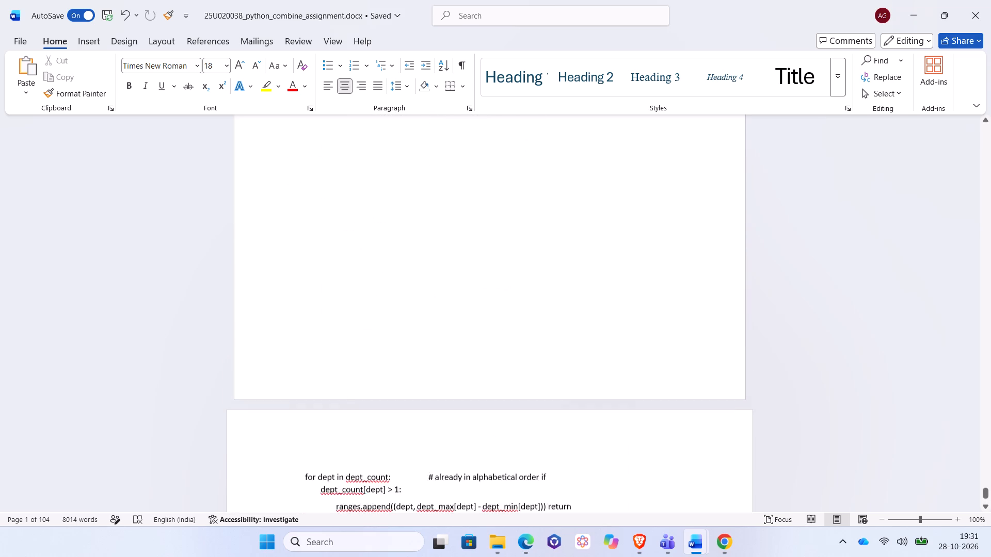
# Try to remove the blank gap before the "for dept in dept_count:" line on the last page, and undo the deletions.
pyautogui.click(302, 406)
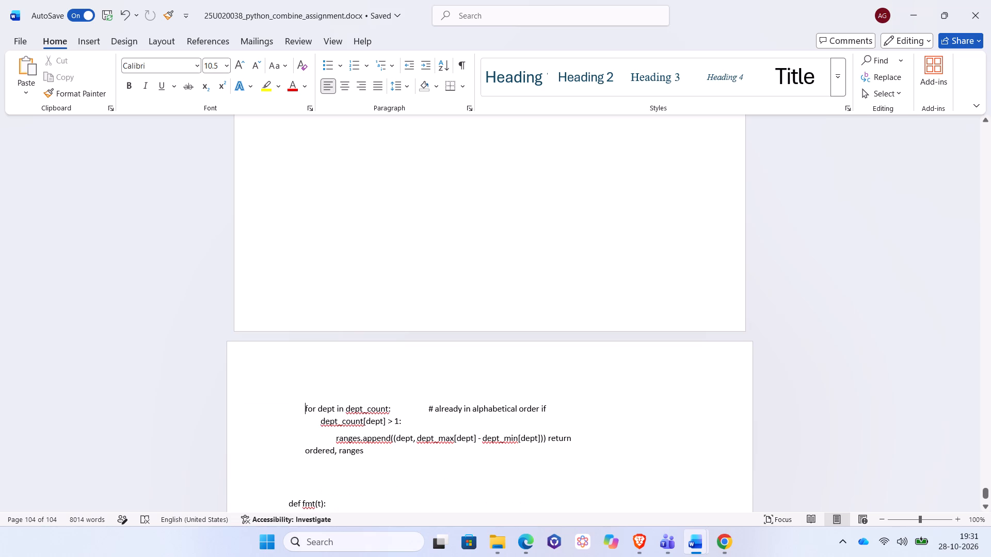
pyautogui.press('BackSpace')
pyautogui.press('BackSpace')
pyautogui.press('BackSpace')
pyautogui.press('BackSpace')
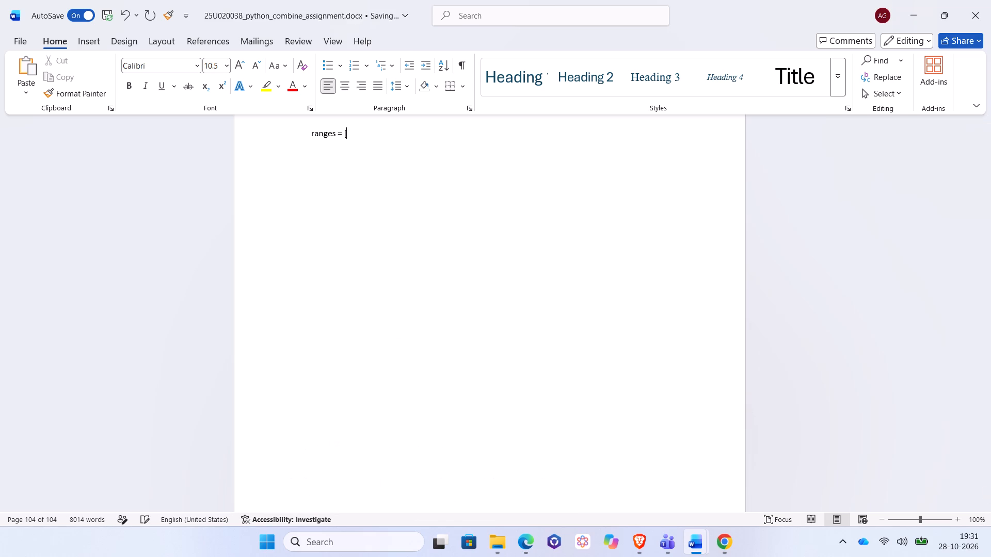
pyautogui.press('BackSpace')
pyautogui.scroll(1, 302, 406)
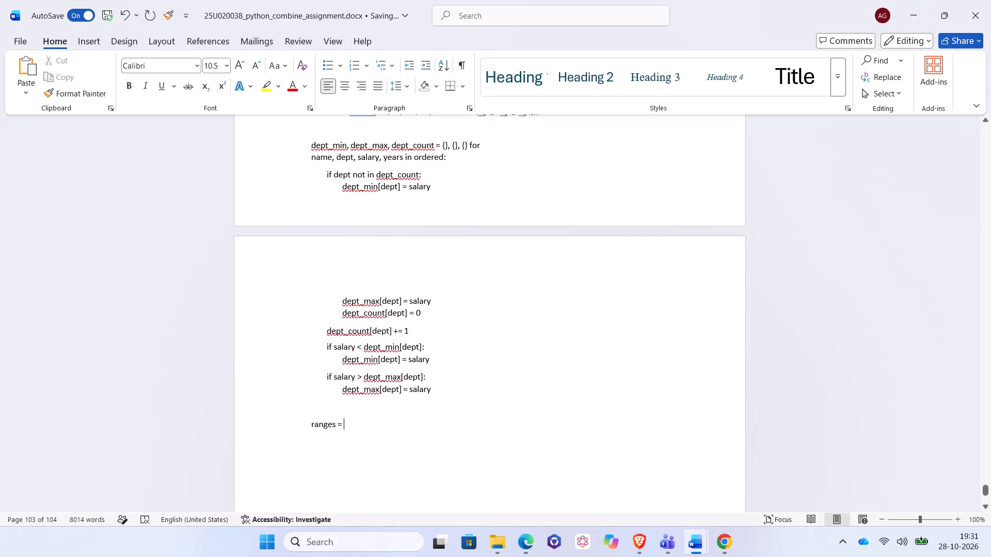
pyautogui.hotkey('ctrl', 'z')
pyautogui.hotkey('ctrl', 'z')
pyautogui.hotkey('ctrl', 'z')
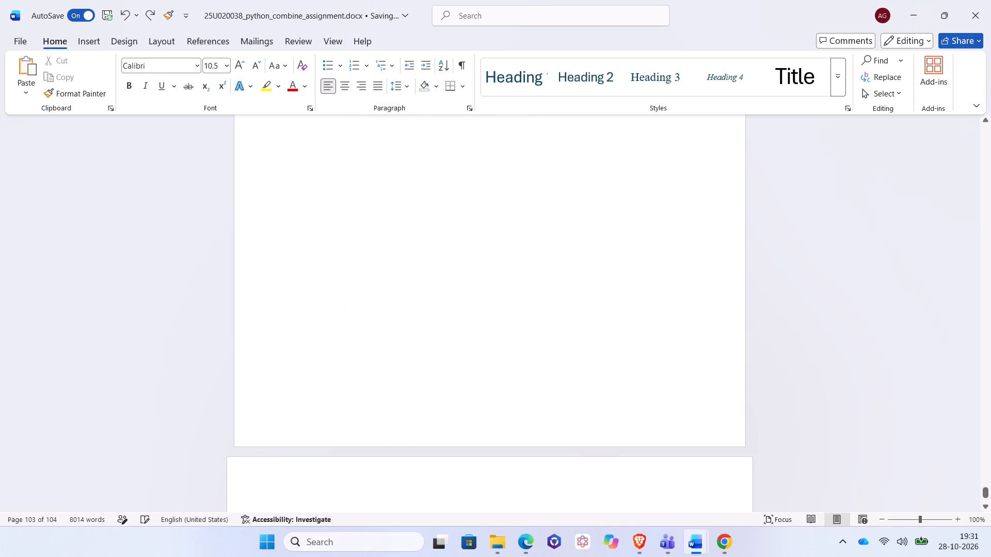
# Review the Assignment-3 questions from the document's end back to Q8, checking their code, outputs and page layout.
pyautogui.scroll(-9, 302, 406)
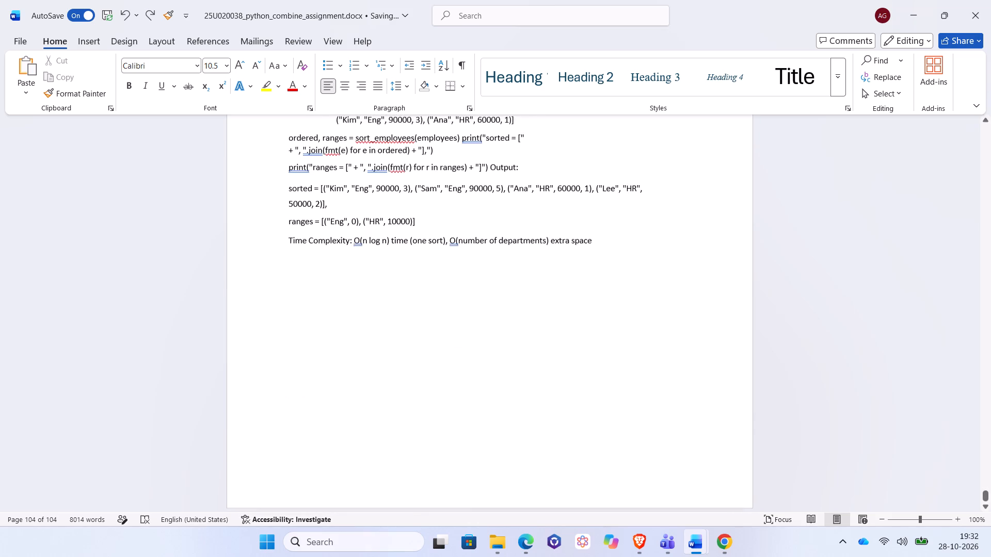
pyautogui.scroll(-7, 302, 406)
pyautogui.scroll(10, 302, 406)
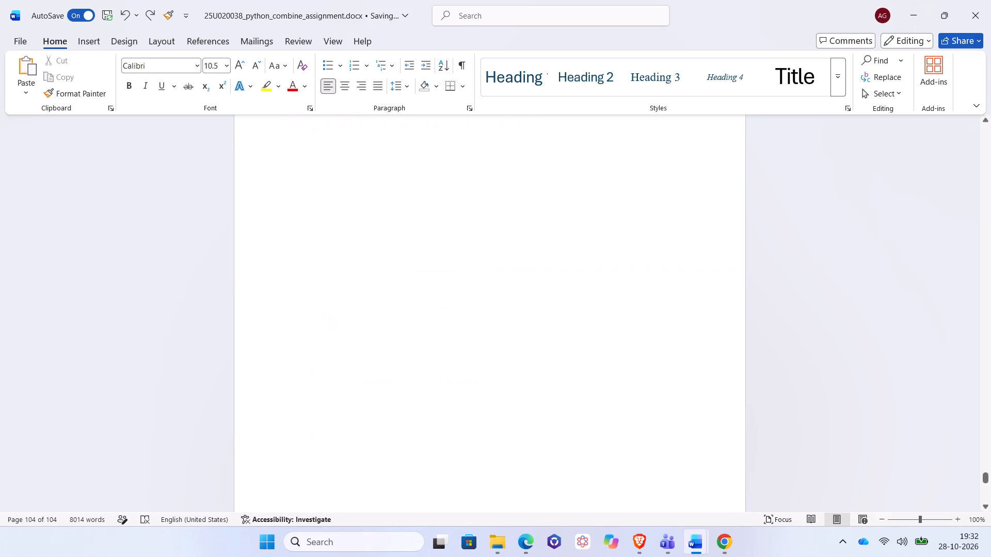
pyautogui.scroll(2, 302, 406)
pyautogui.scroll(-2, 302, 406)
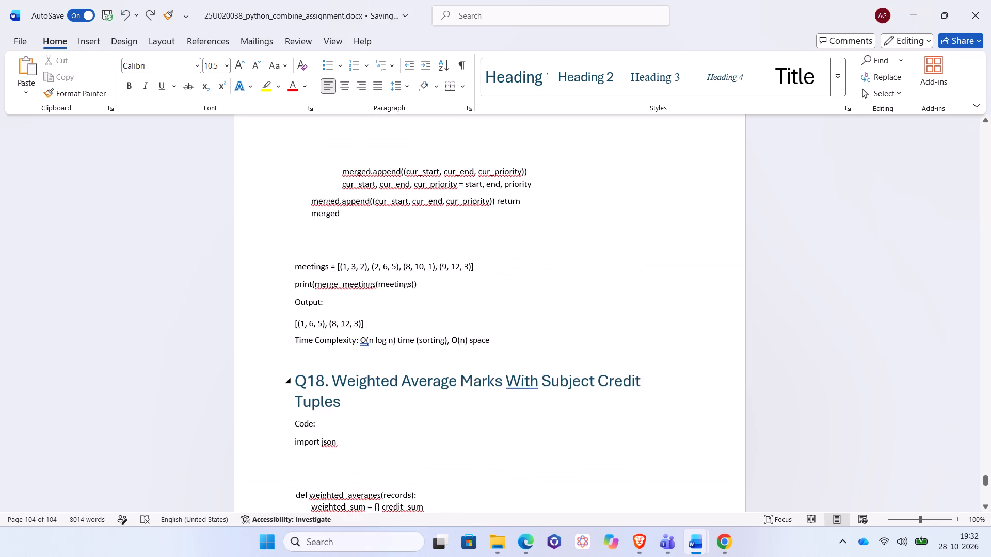
pyautogui.scroll(-2, 302, 406)
pyautogui.scroll(1, 302, 406)
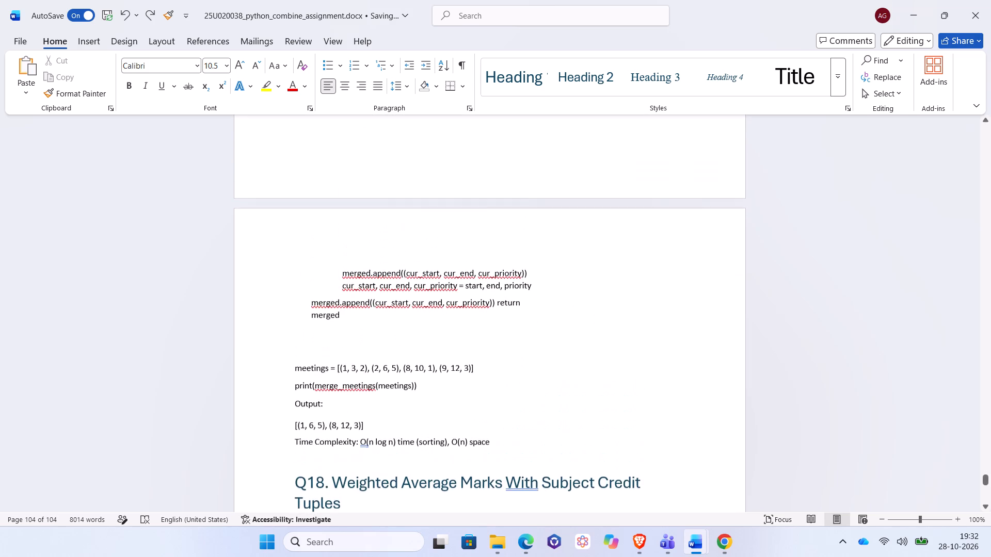
pyautogui.scroll(10, 302, 406)
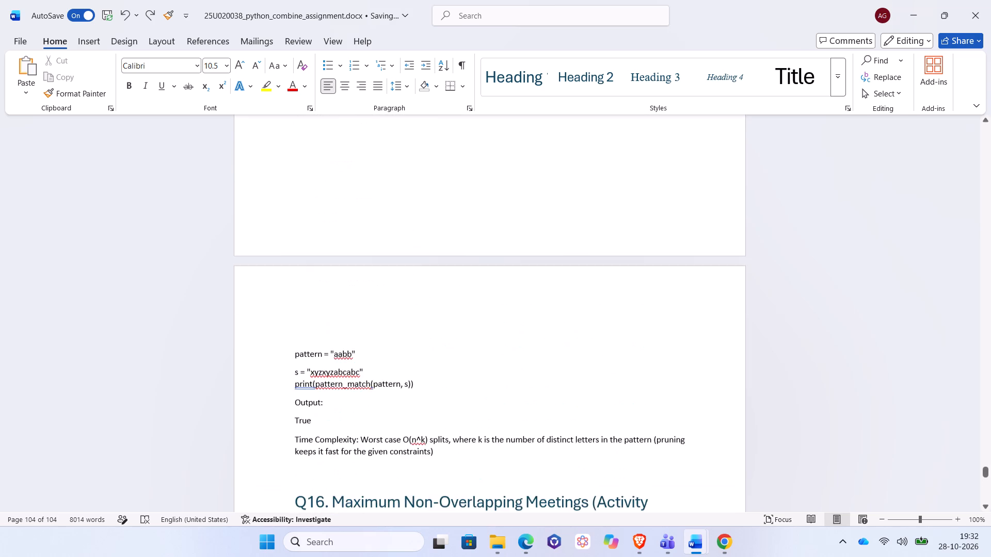
pyautogui.scroll(4, 302, 406)
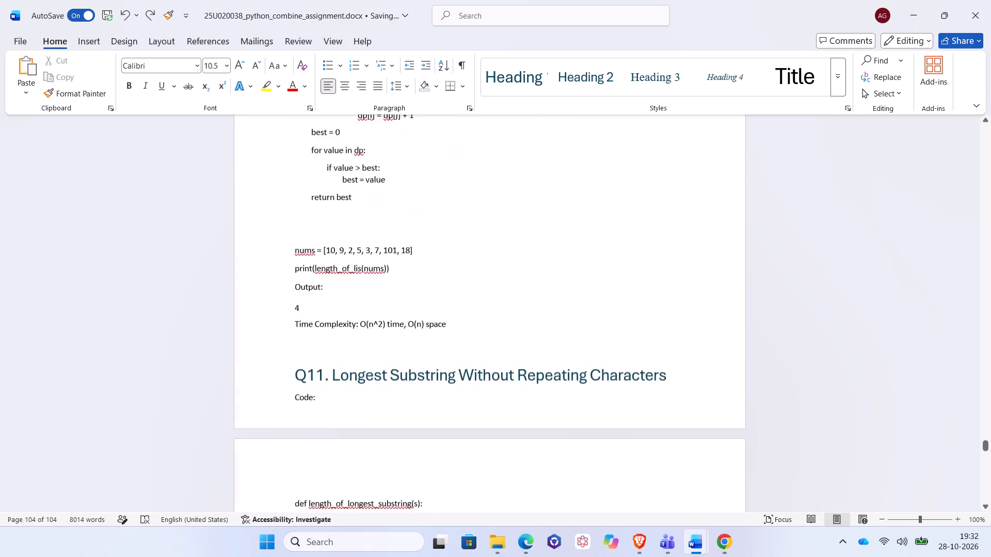
pyautogui.scroll(2, 302, 406)
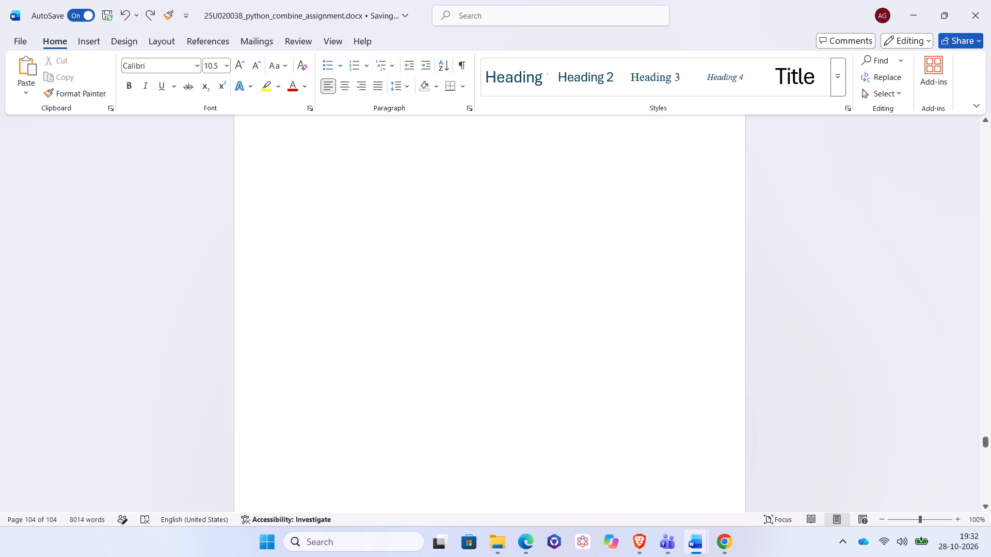
pyautogui.scroll(4, 302, 406)
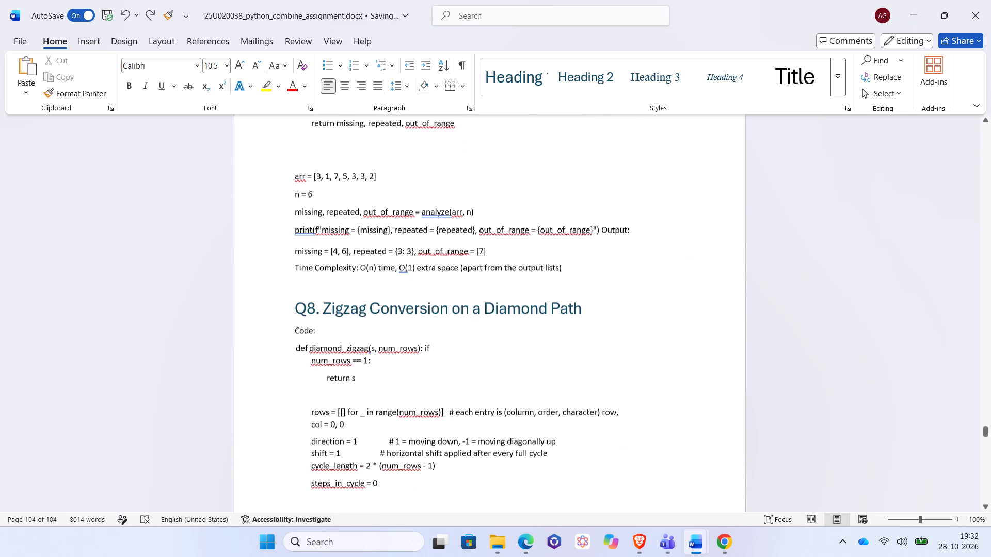
# Review the combined document backwards from Assignment-3 Q8 through the earlier problems to the cover page, checking content and page layout.
pyautogui.scroll(9, 302, 406)
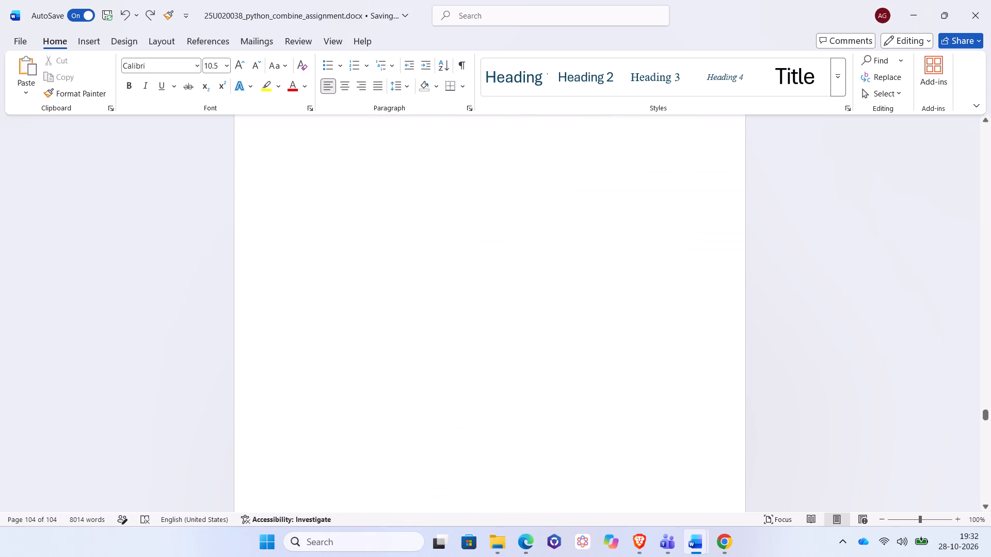
pyautogui.scroll(3, 302, 406)
pyautogui.scroll(-4, 302, 406)
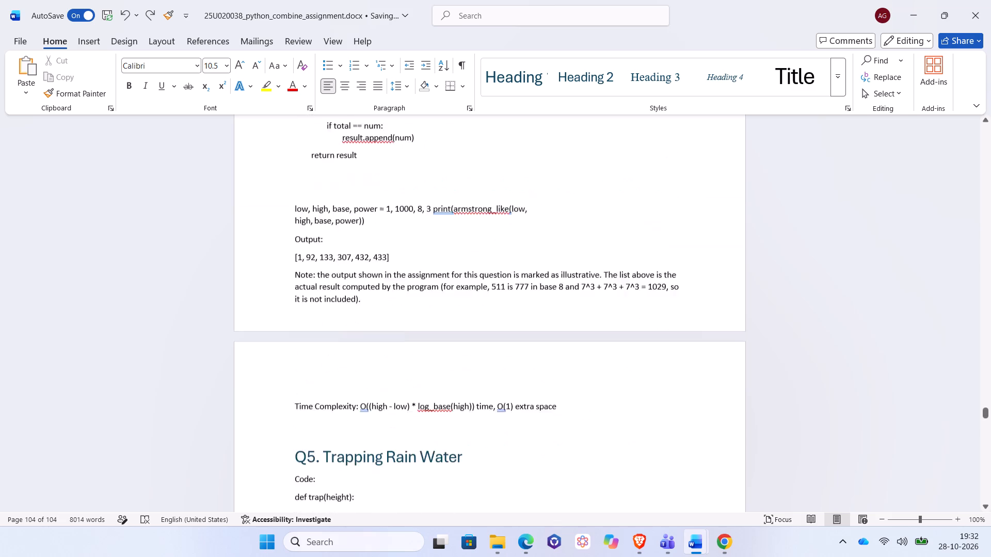
pyautogui.scroll(-4, 302, 406)
pyautogui.scroll(2, 302, 406)
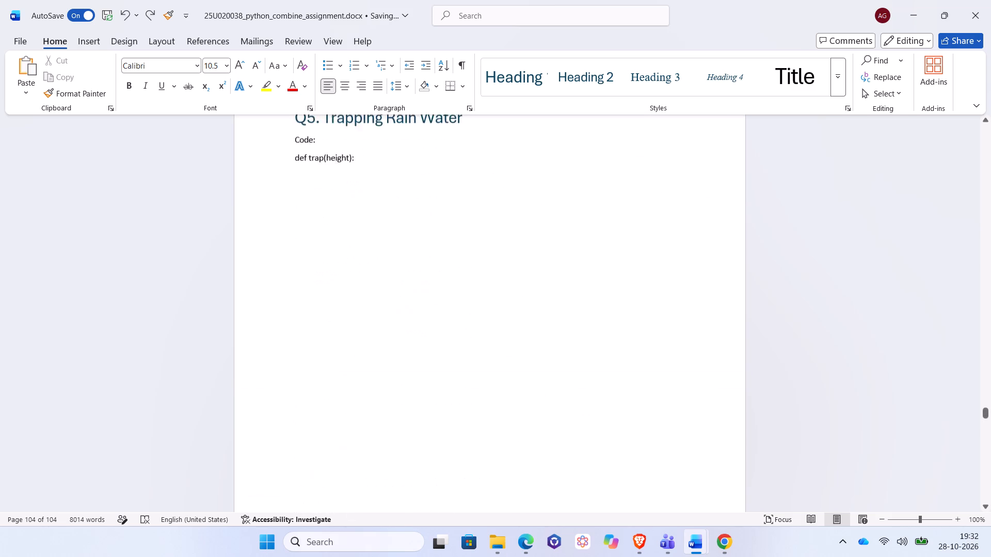
pyautogui.scroll(8, 302, 406)
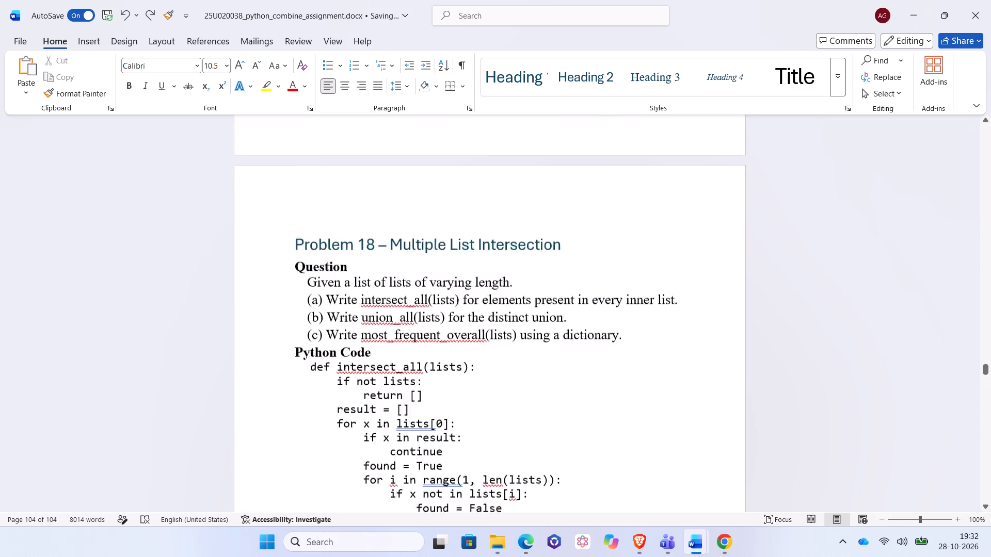
pyautogui.scroll(4, 302, 406)
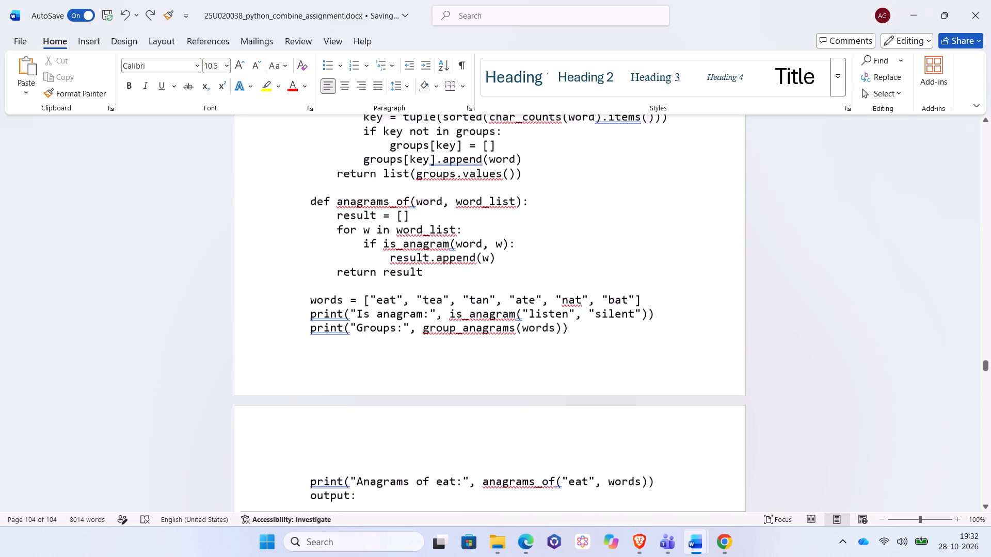
pyautogui.scroll(8, 302, 406)
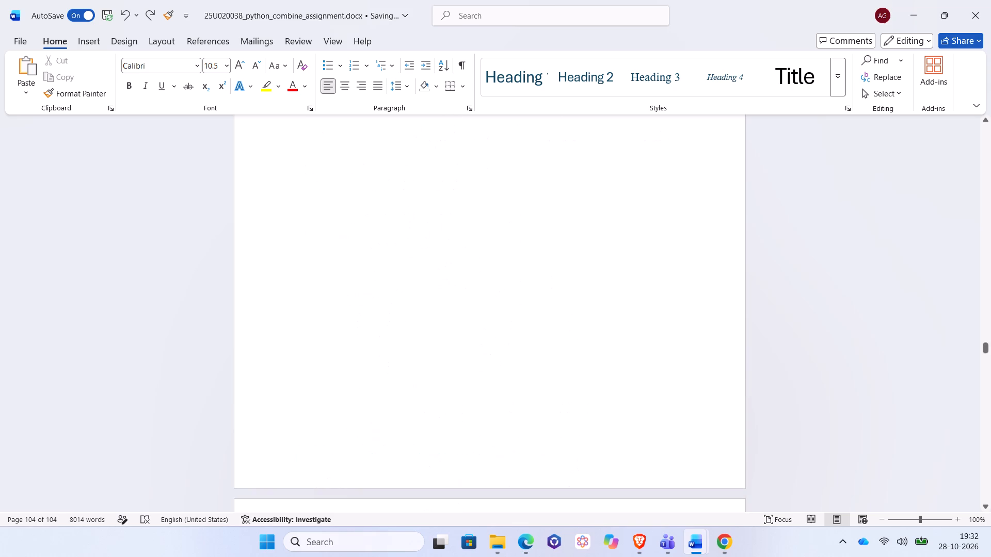
pyautogui.scroll(15, 302, 406)
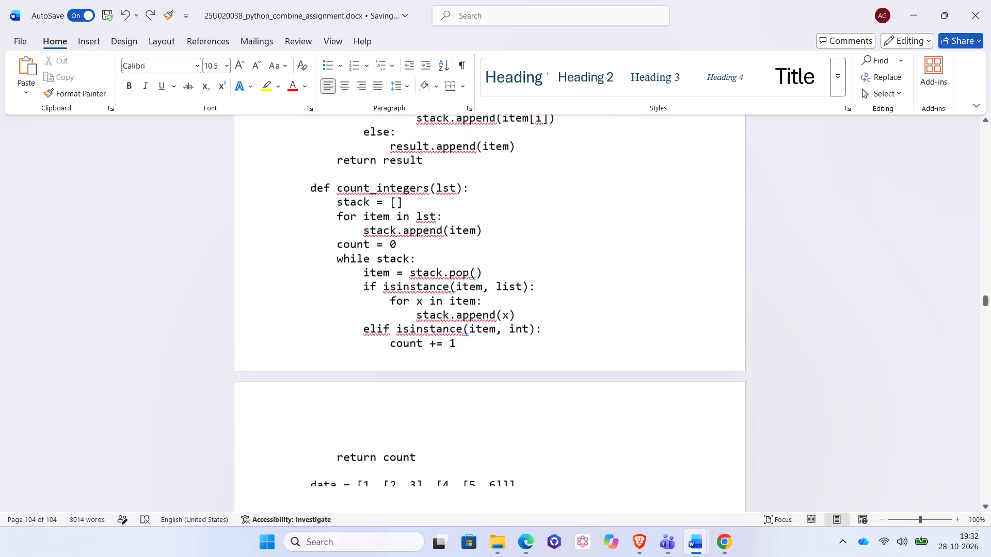
pyautogui.scroll(10, 302, 406)
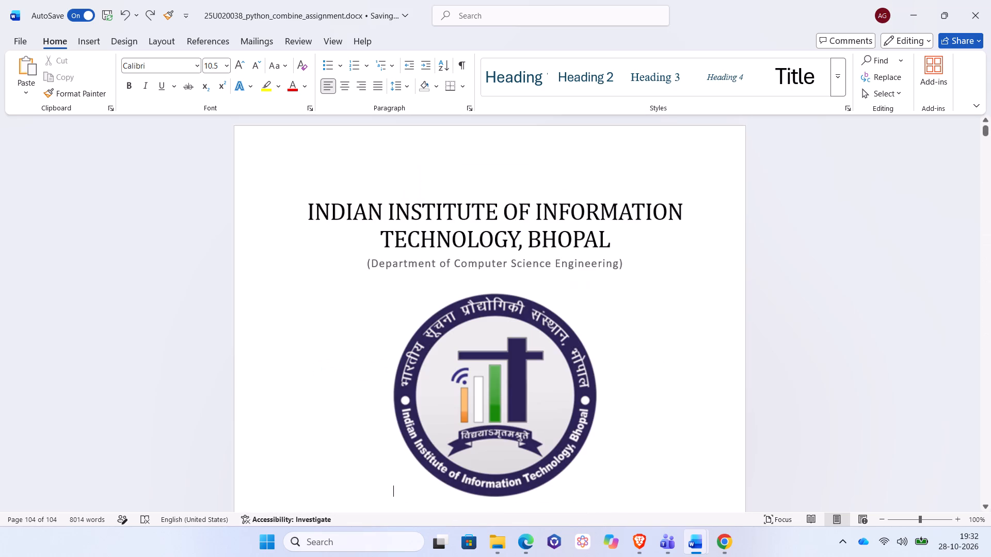
pyautogui.scroll(-3, 302, 406)
pyautogui.scroll(1, 302, 406)
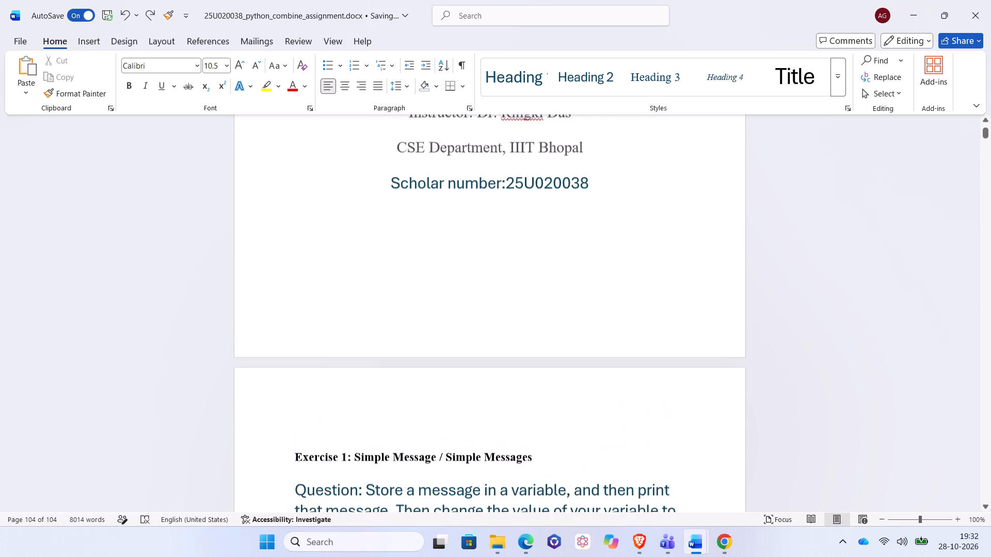
pyautogui.scroll(1, 302, 406)
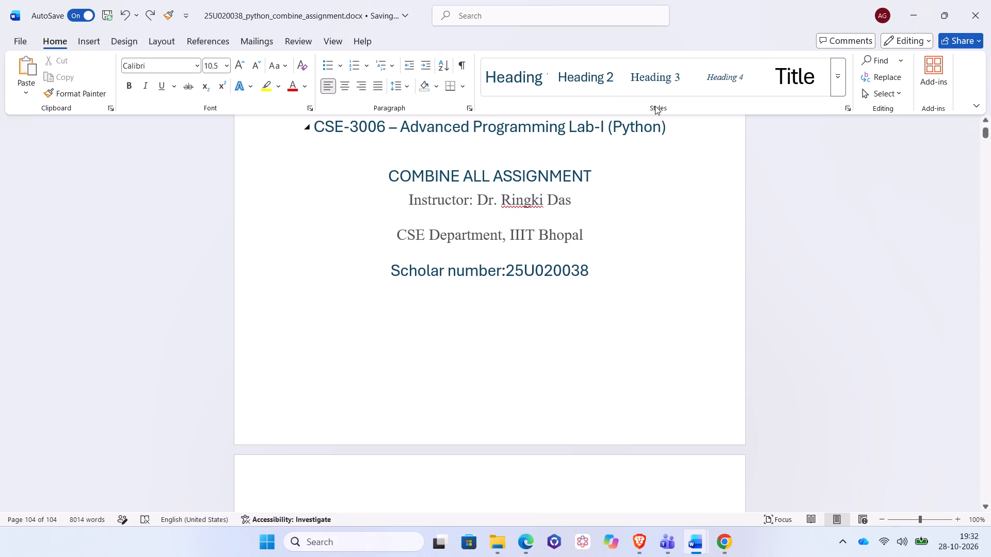
# Close the combined assignment document.
pyautogui.click(981, 18)
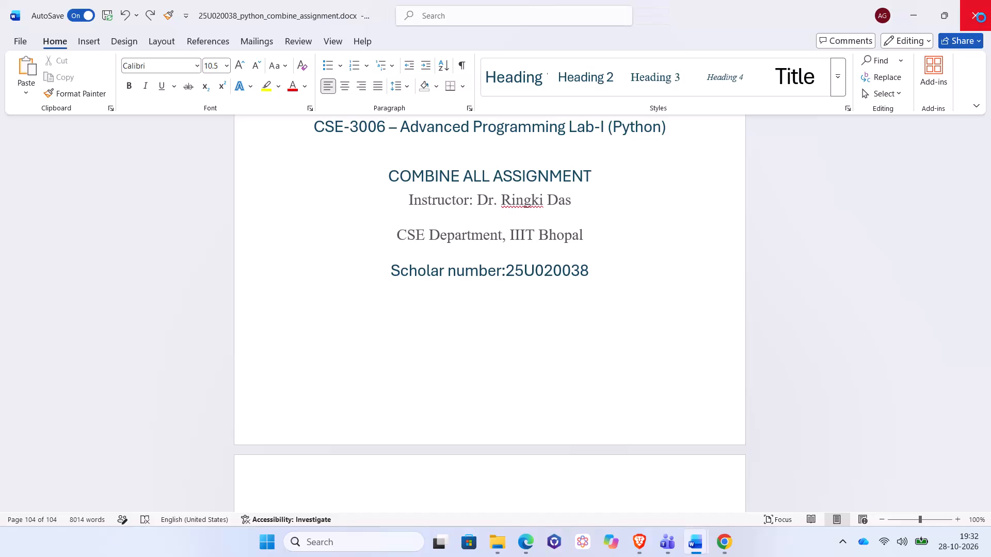
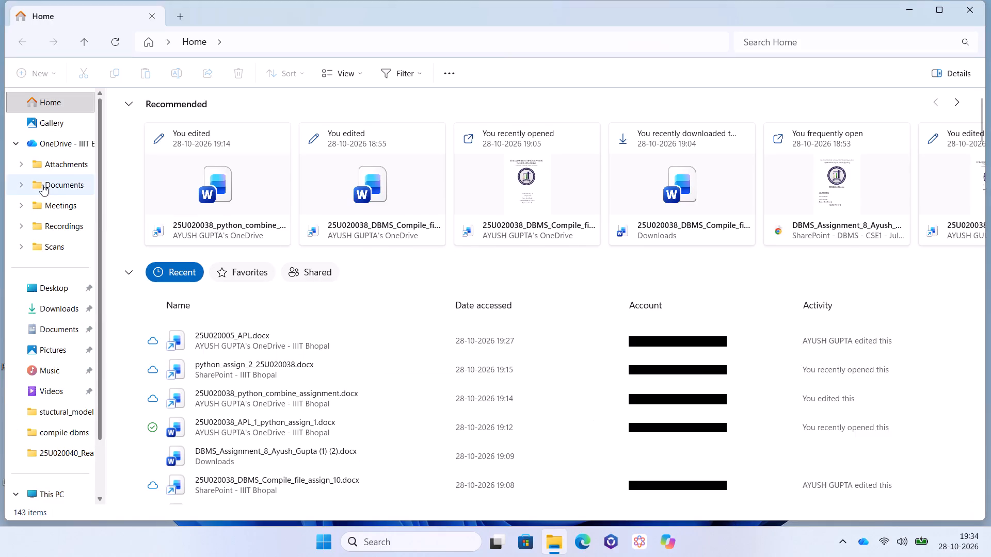
# Open the DBMS Assignment 1 document from the OneDrive - IIIT Bhopal folder, look through its pages and close it.
pyautogui.click(49, 143)
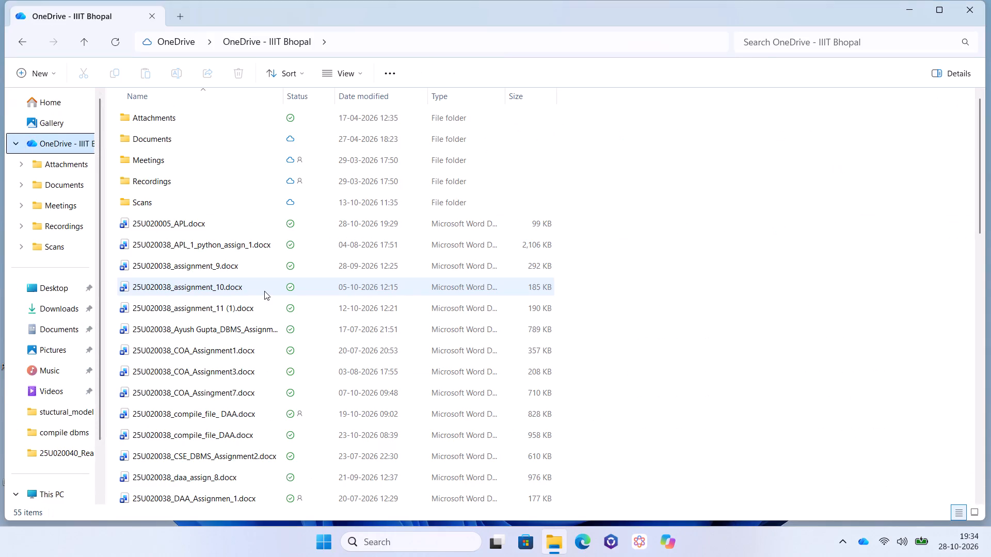
pyautogui.scroll(-2, 264, 291)
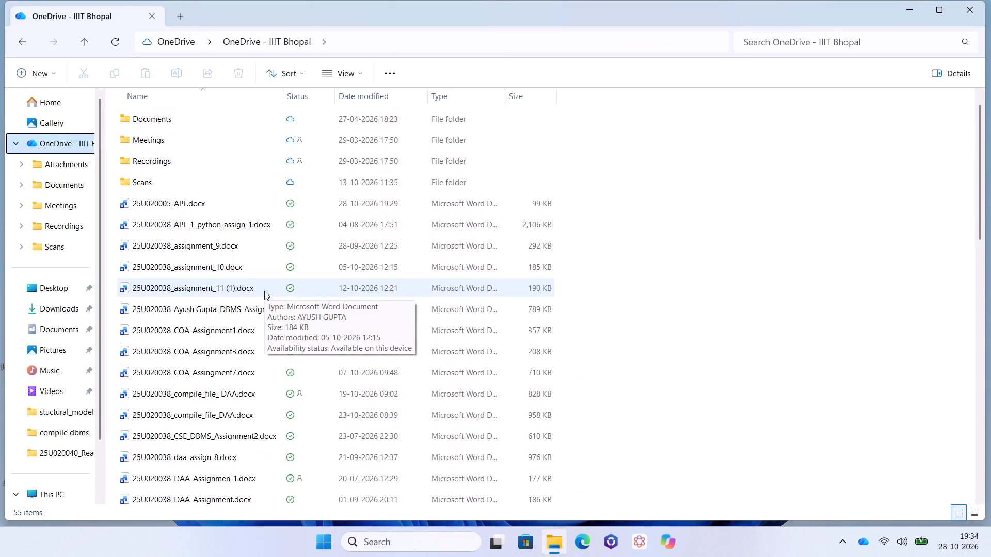
pyautogui.scroll(-1, 264, 291)
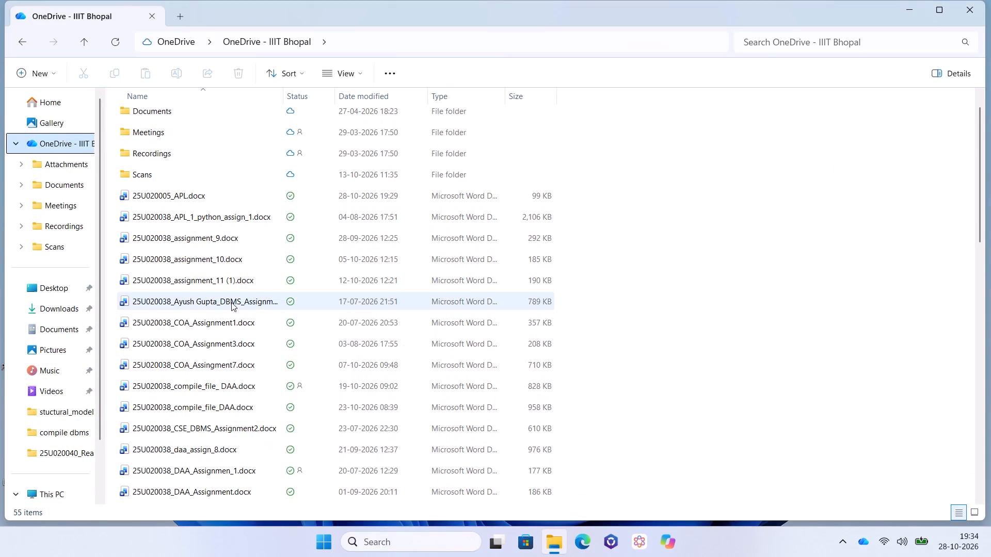
pyautogui.doubleClick(231, 302)
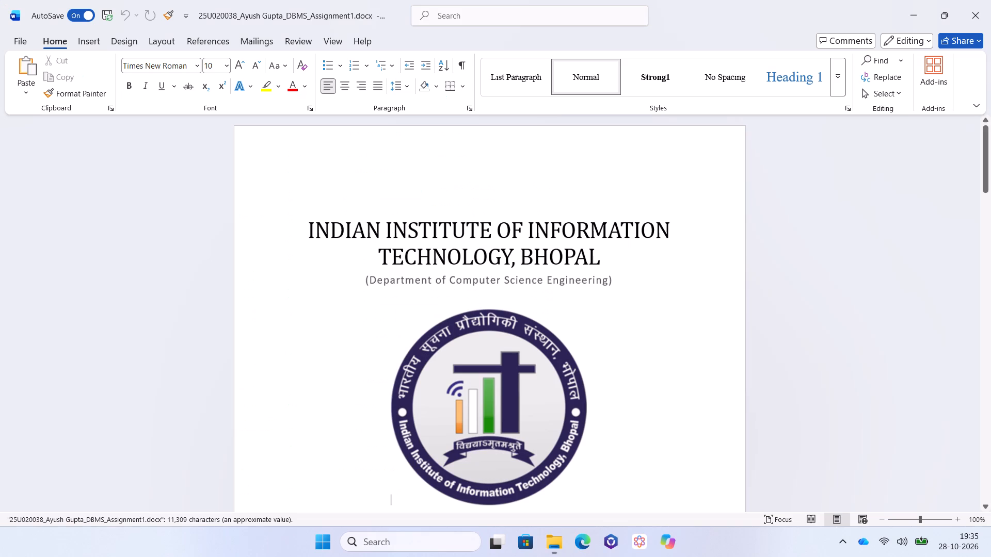
pyautogui.scroll(-3, 446, 305)
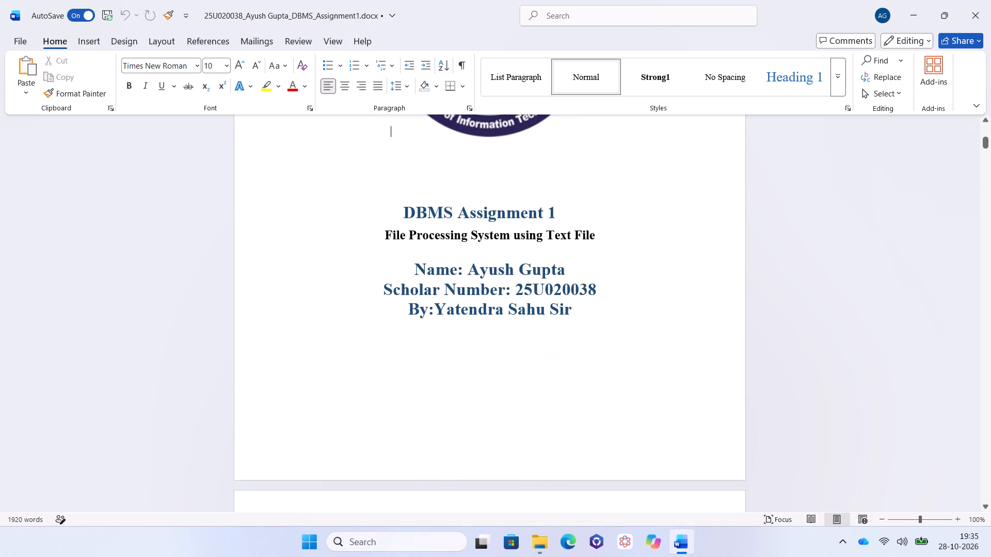
pyautogui.scroll(-12, 446, 305)
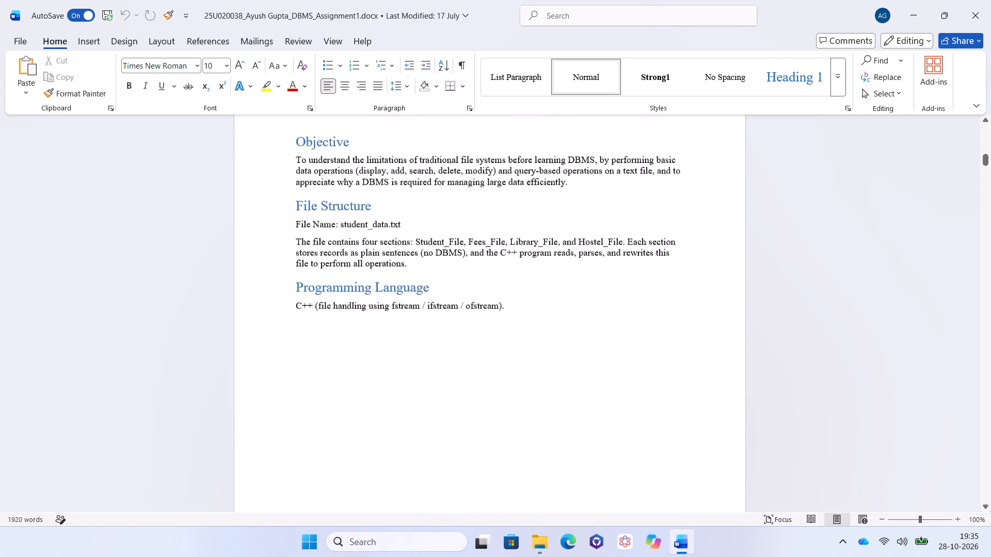
pyautogui.scroll(-2, 446, 305)
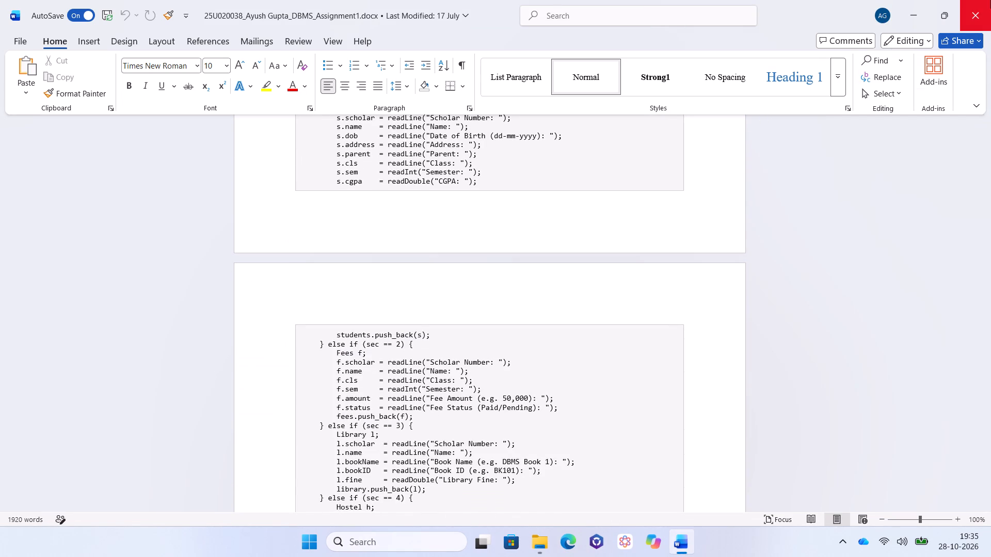
pyautogui.click(972, 2)
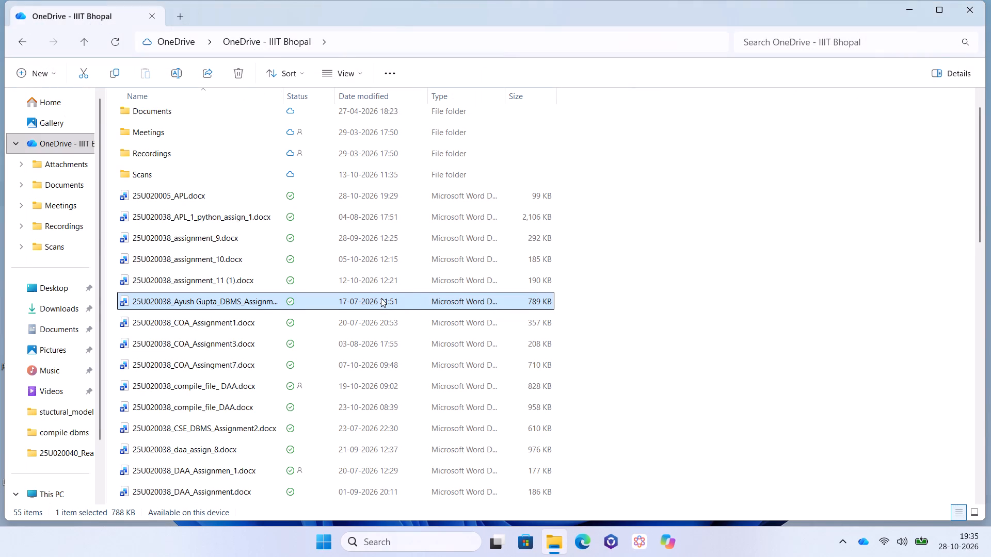
# Open the DBMS_Compile_file_assign_10 document from the same OneDrive folder, look through its cover page and first assignment, and close it.
pyautogui.scroll(-1, 381, 298)
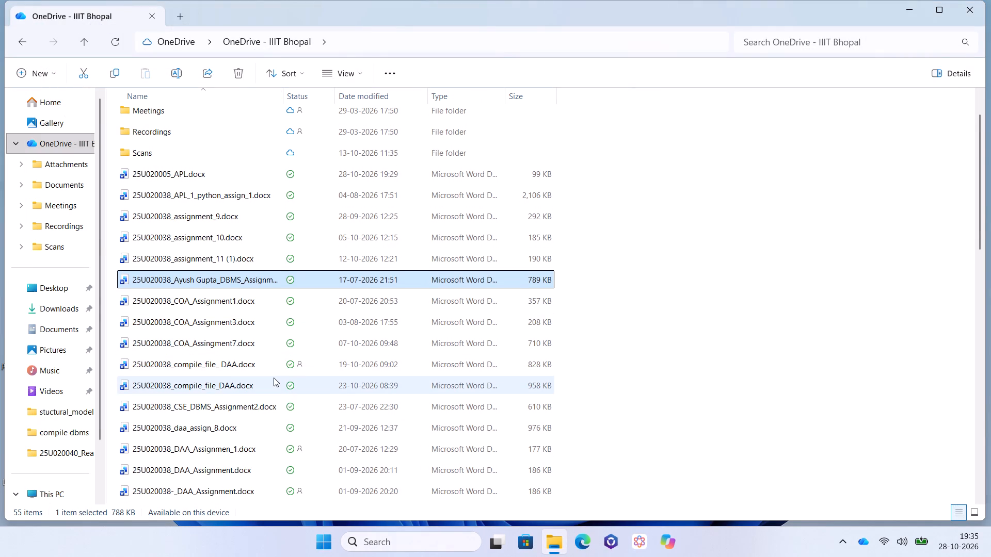
pyautogui.scroll(-1, 274, 378)
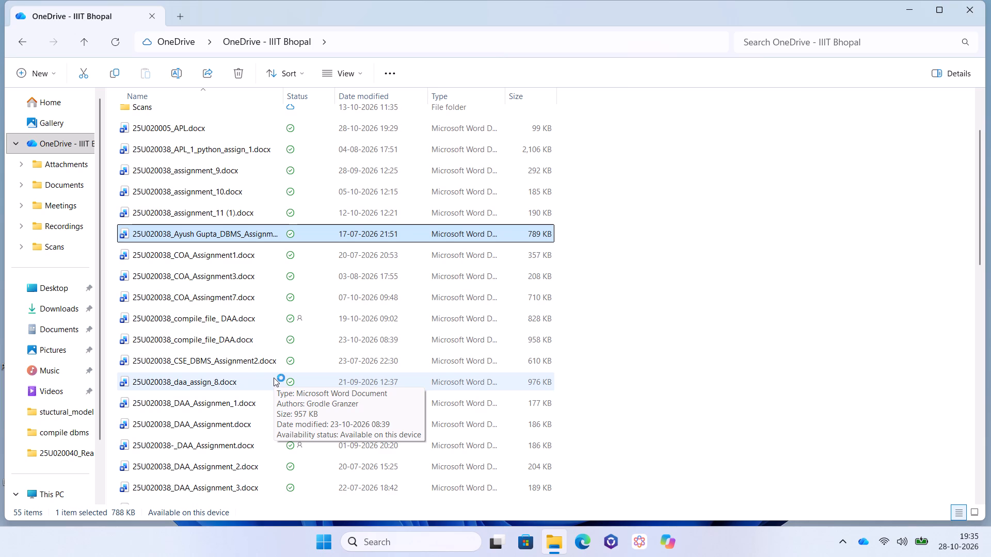
pyautogui.scroll(-2, 274, 378)
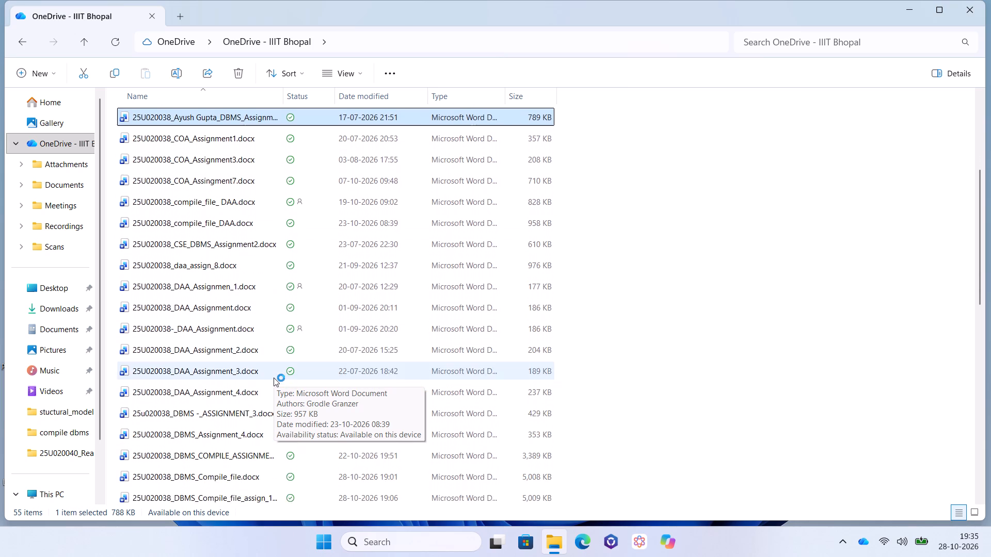
pyautogui.scroll(-1, 274, 378)
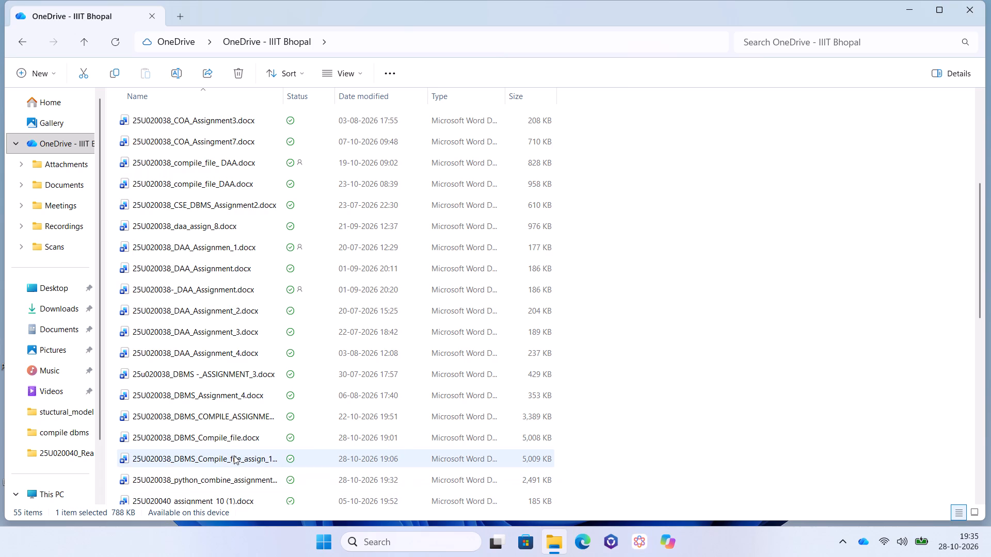
pyautogui.doubleClick(191, 455)
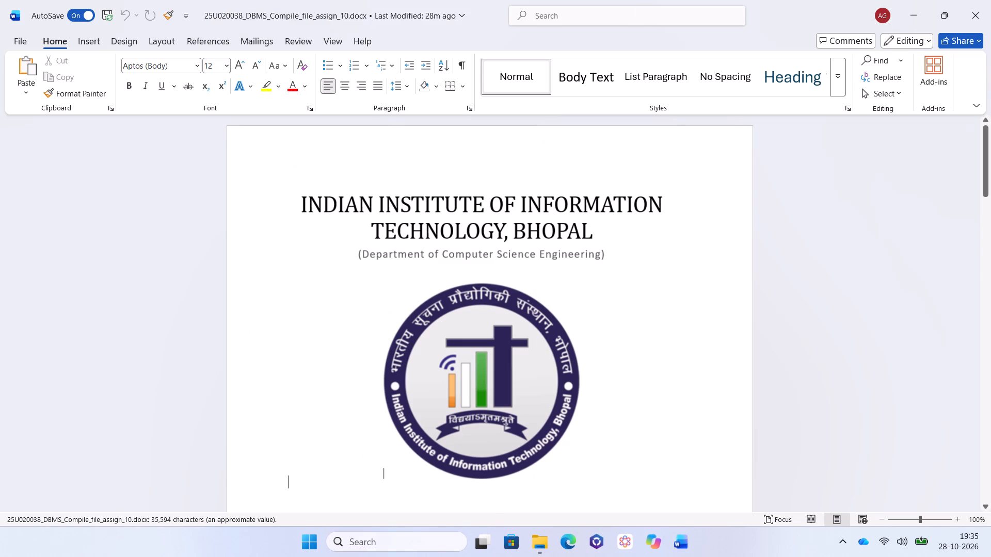
pyautogui.scroll(-9, 633, 217)
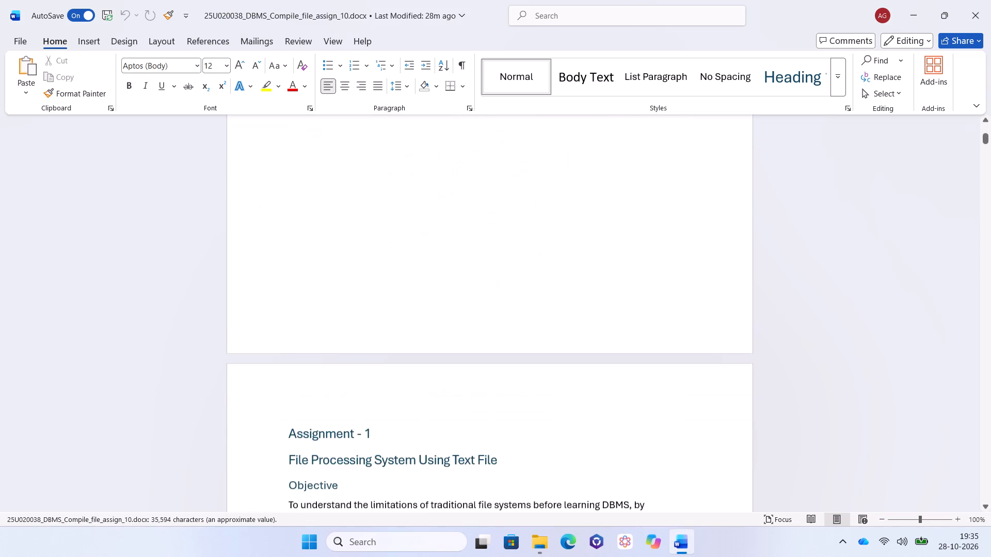
pyautogui.scroll(-7, 633, 217)
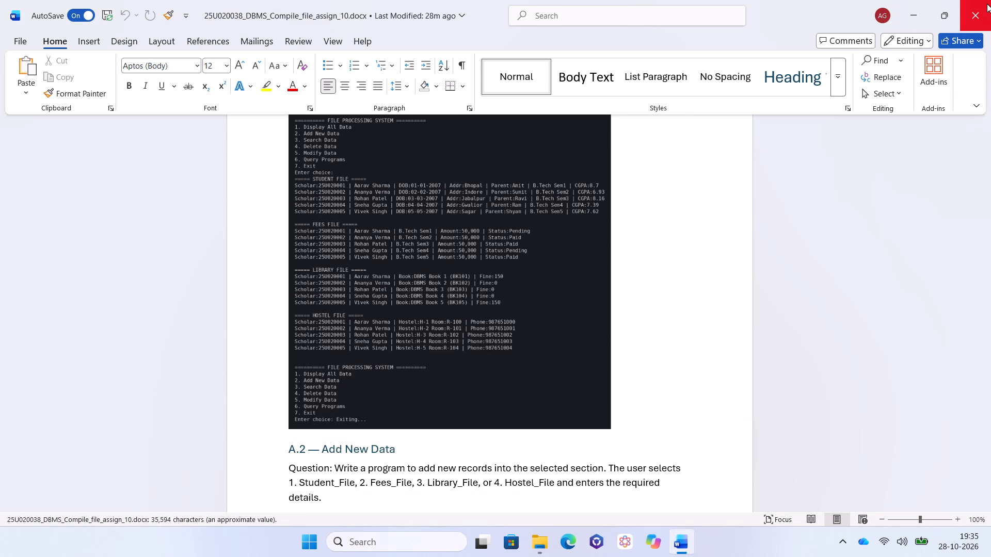
pyautogui.click(987, 4)
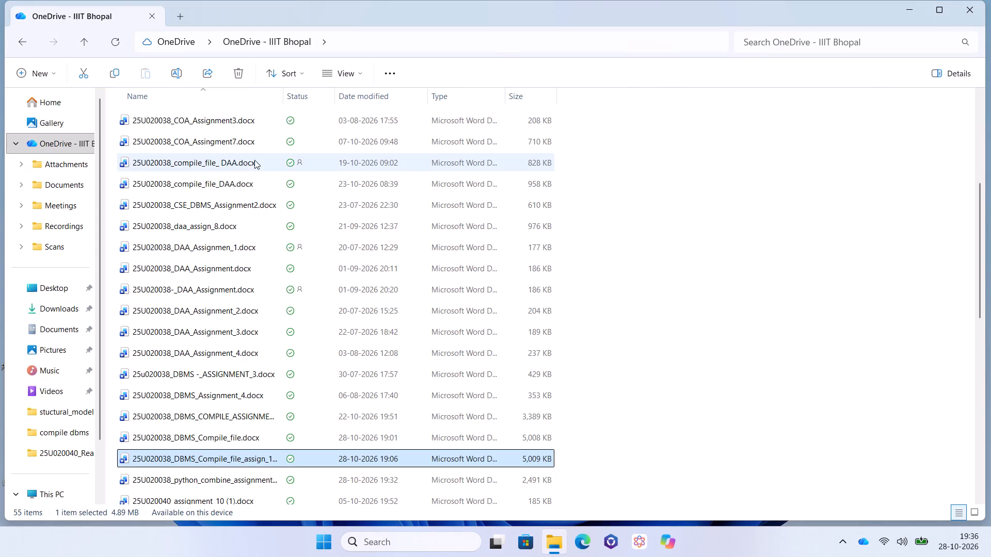
# Copy the DBMS_Compile_file_assign_10 document in the OneDrive folder.
pyautogui.click(114, 70)
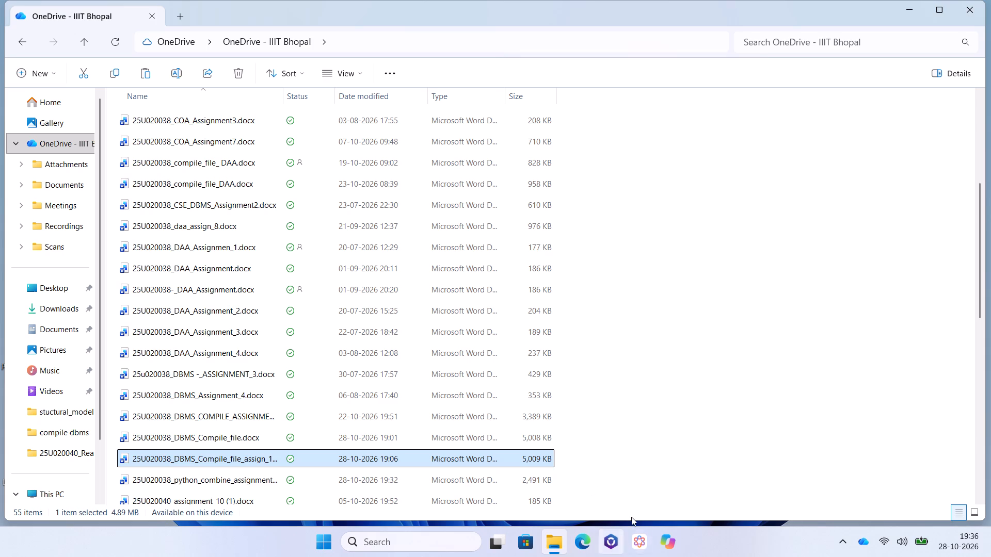
# Minimise the file window, switch to Google Chrome from the desktop and open WhatsApp Web.
pyautogui.click(909, 5)
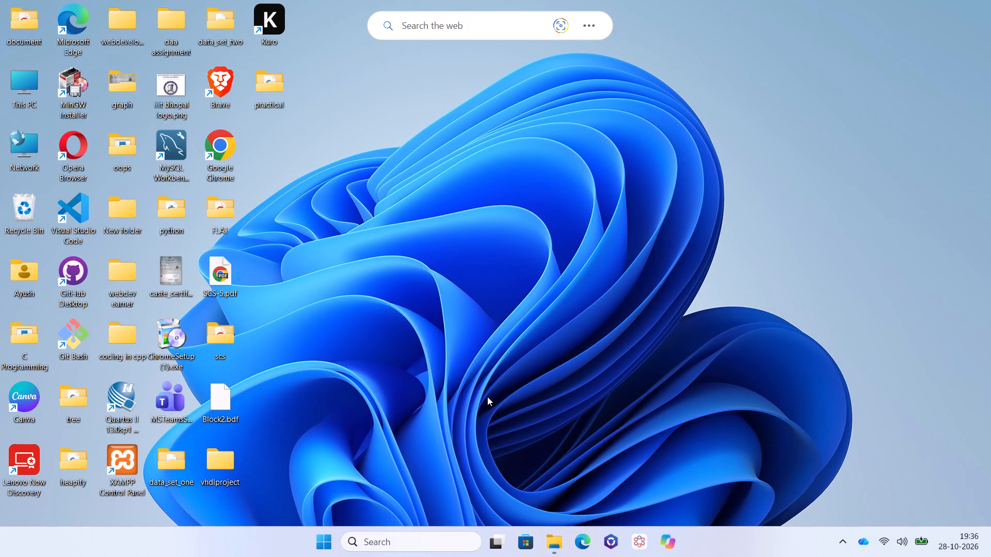
pyautogui.doubleClick(221, 157)
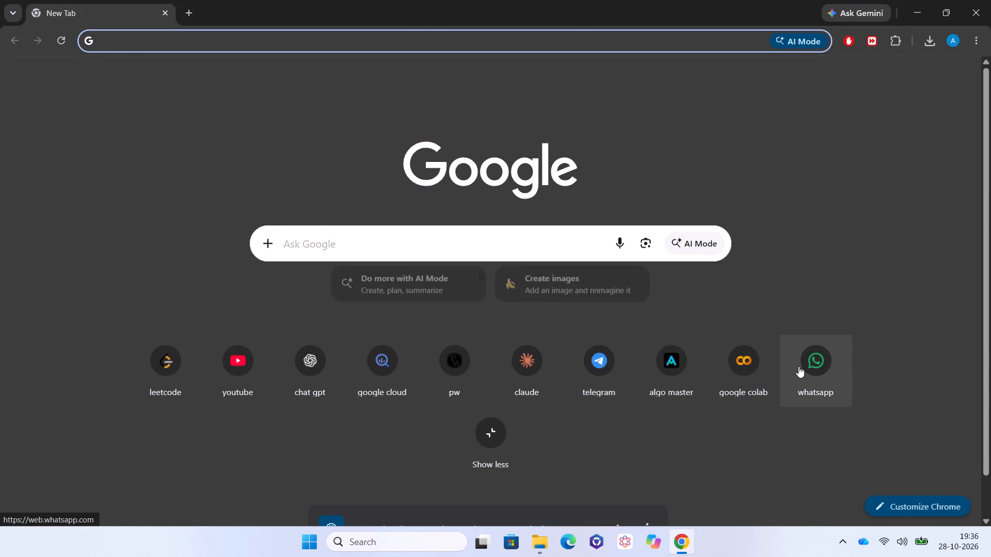
pyautogui.click(798, 366)
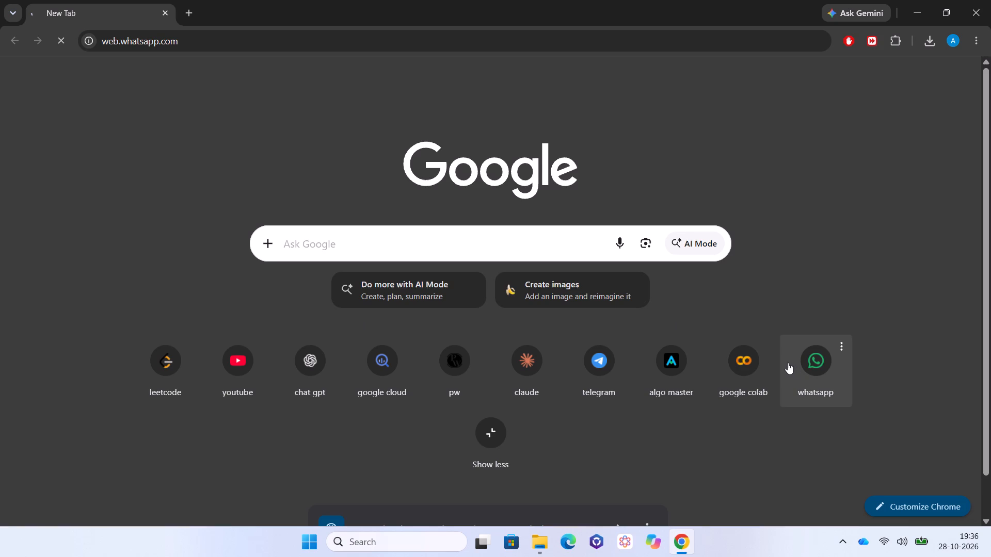